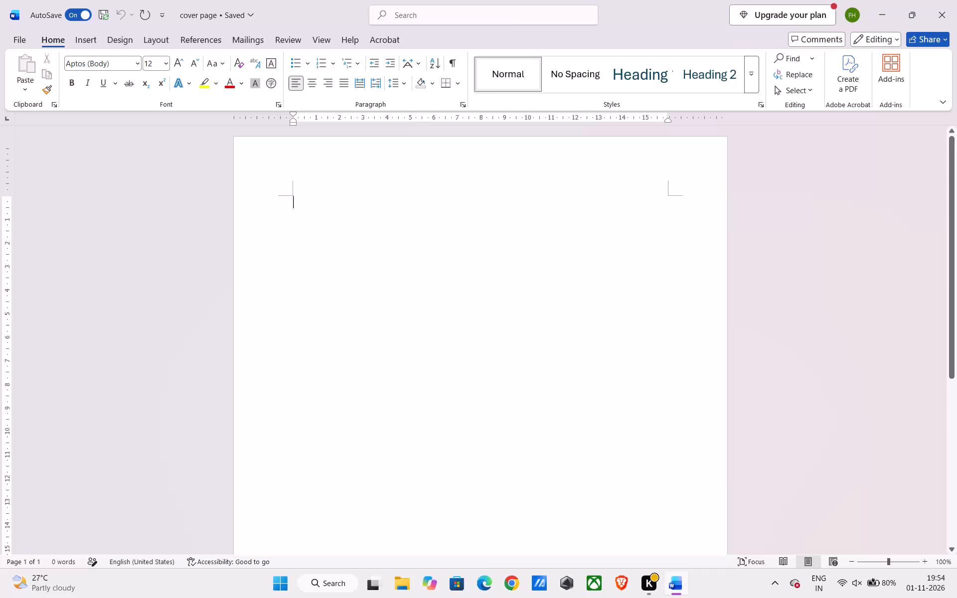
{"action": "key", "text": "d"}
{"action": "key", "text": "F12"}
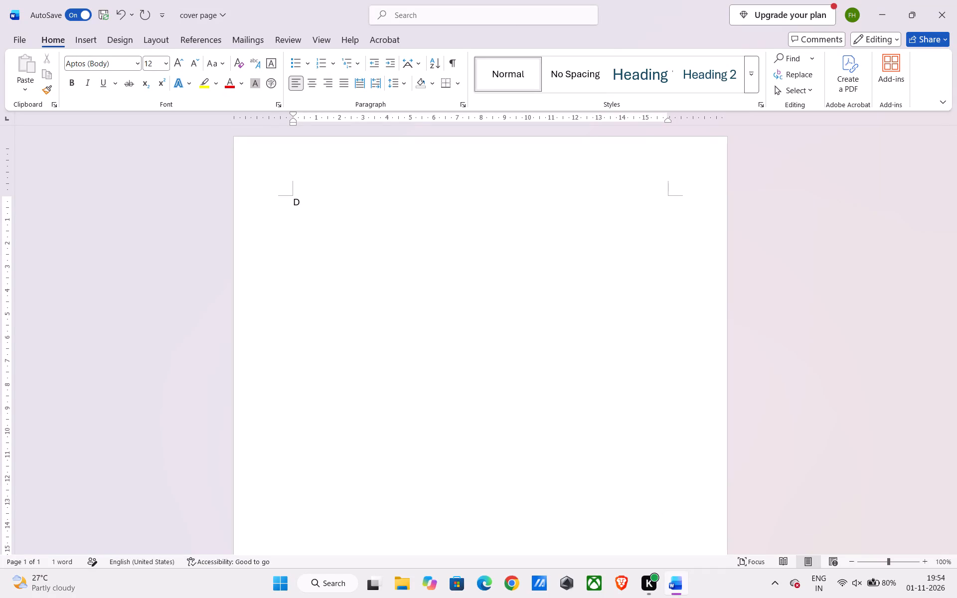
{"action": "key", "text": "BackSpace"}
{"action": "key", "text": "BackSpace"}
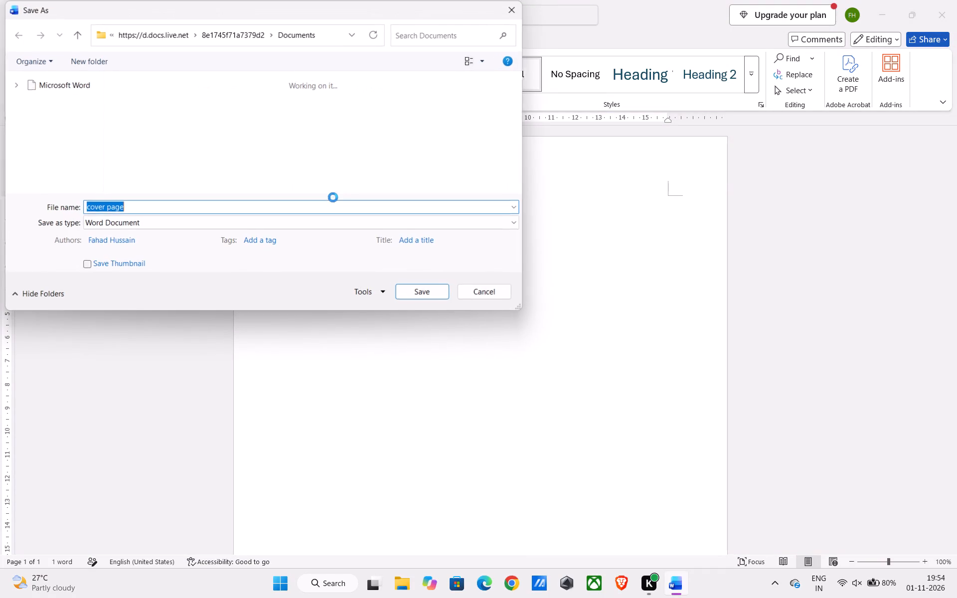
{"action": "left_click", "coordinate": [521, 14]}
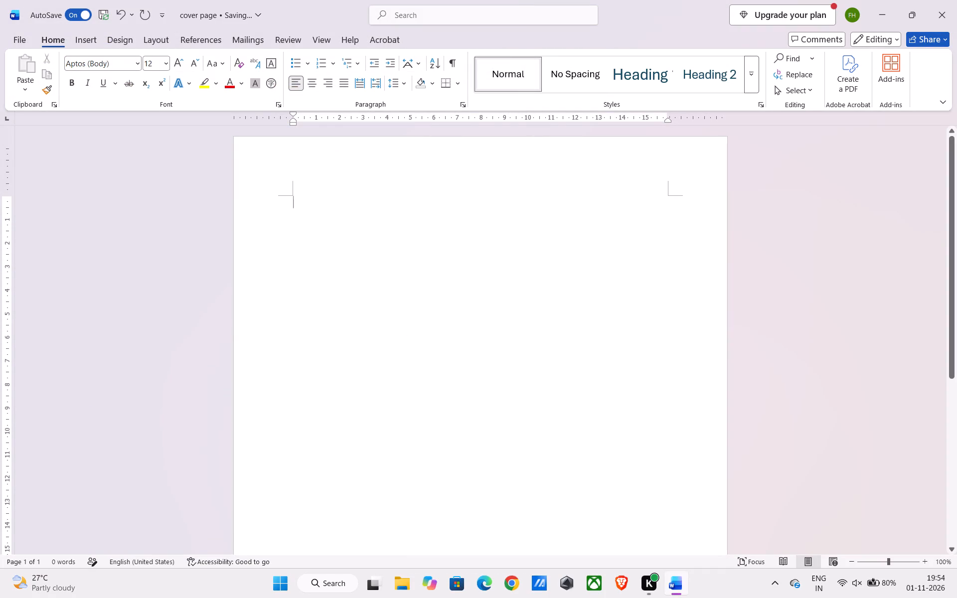
Set the text font to Times New Roman at size 18.
{"action": "double_click", "coordinate": [179, 66]}
{"action": "left_click", "coordinate": [179, 66]}
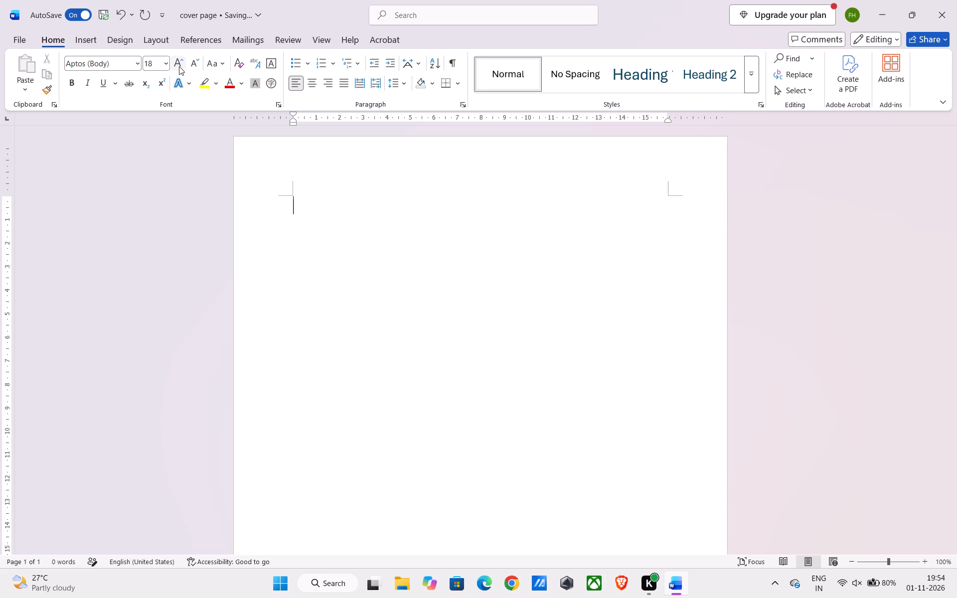
{"action": "left_click", "coordinate": [137, 59]}
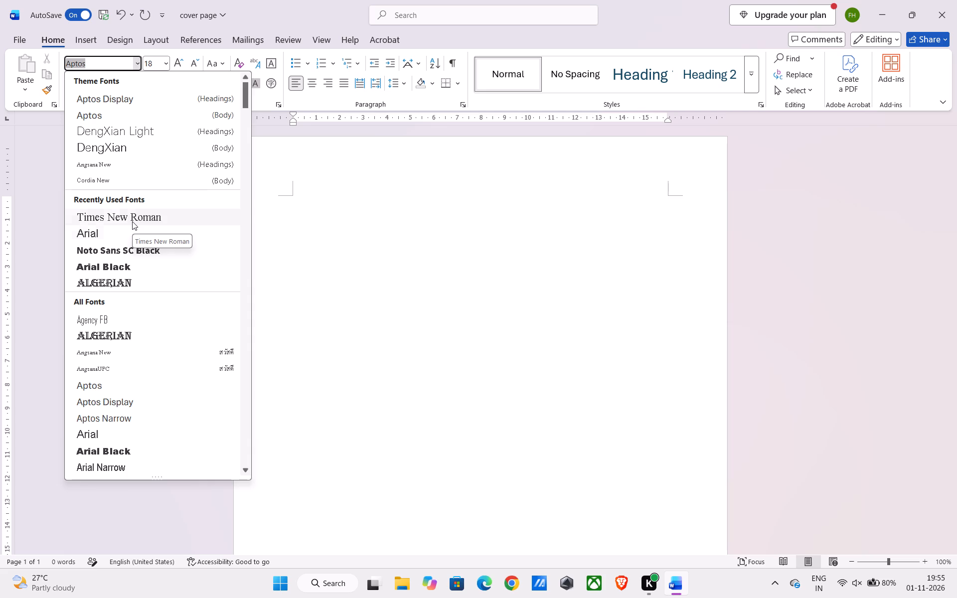
{"action": "left_click", "coordinate": [163, 221]}
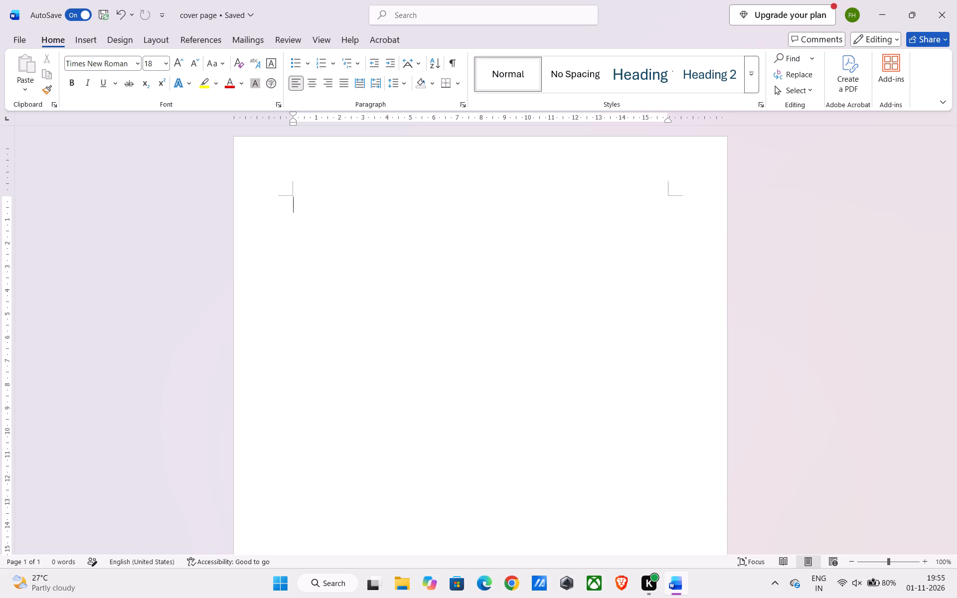
Enter the title "ASSIGNMENT WORK ON FORMAL LANGUAGE AND AUTOMATA (FLA)" on the first line of the page.
{"action": "type", "text": "ASSIGB"}
{"action": "key", "text": "BackSpace"}
{"action": "key", "text": "n"}
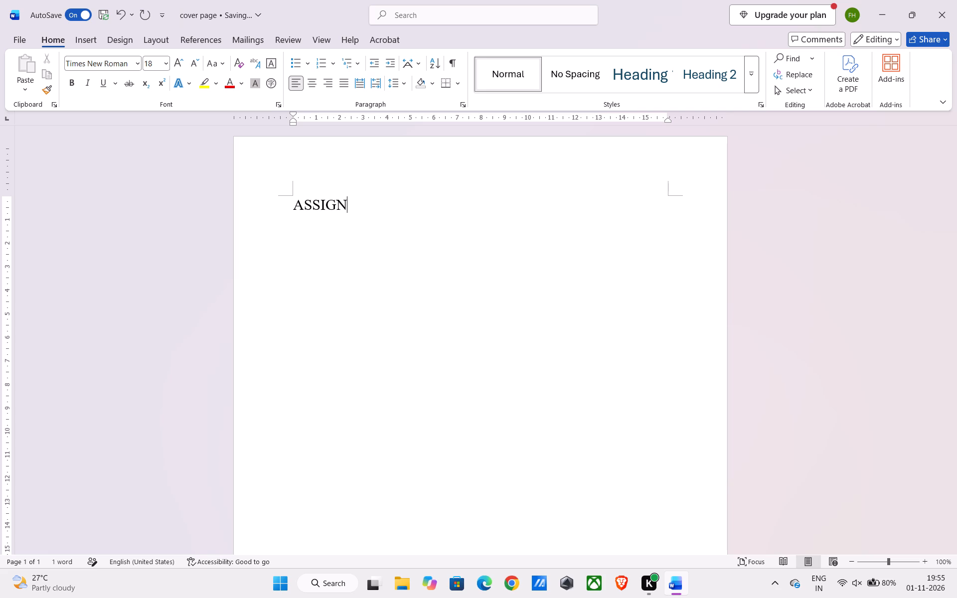
{"action": "type", "text": "MEN"}
{"action": "key", "text": "t"}
{"action": "key", "text": "space"}
{"action": "type", "text": "WORK"}
{"action": "key", "text": "space"}
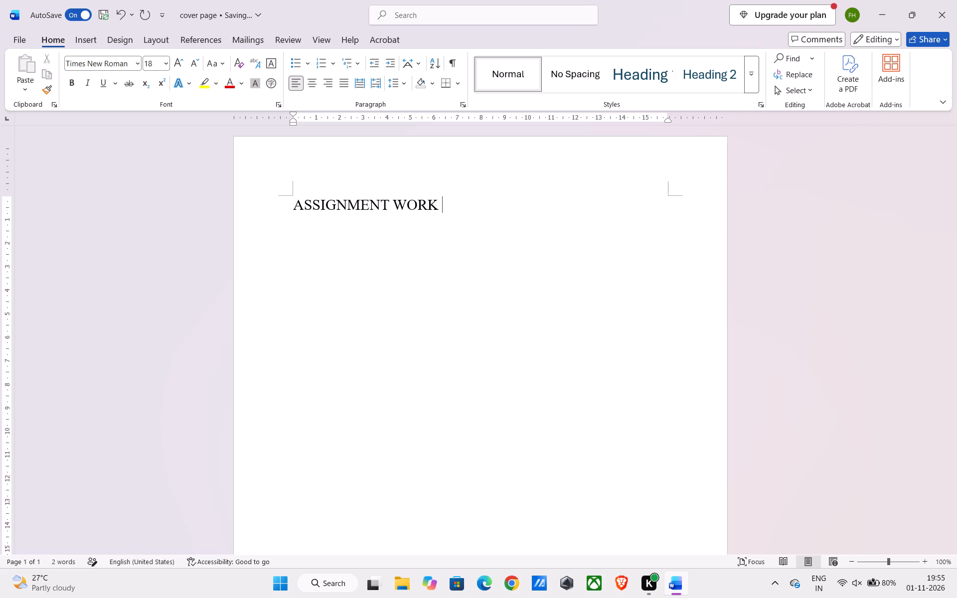
{"action": "type", "text": "ON"}
{"action": "key", "text": "space"}
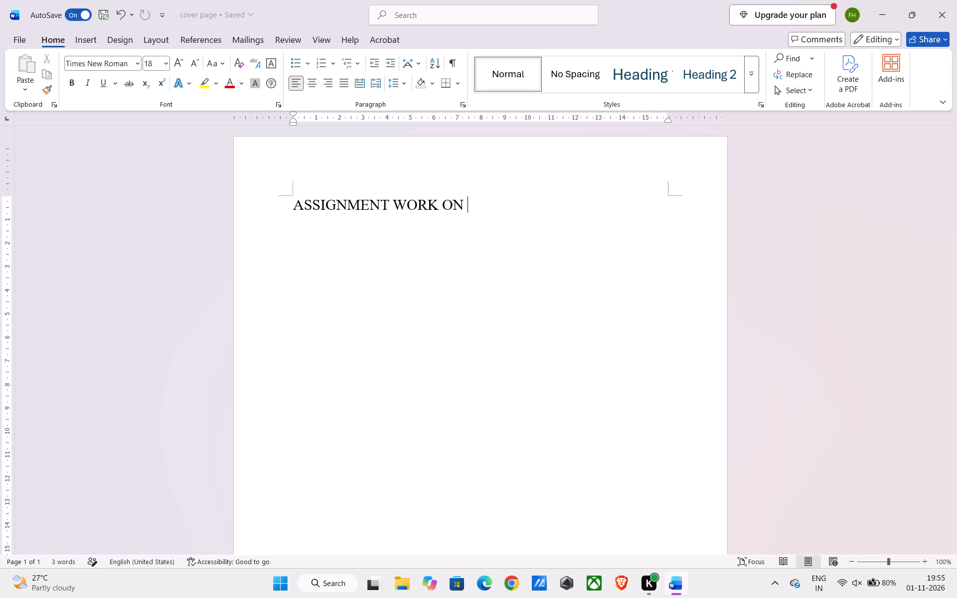
{"action": "type", "text": "FO"}
{"action": "type", "text": "RMAL LANGUAGE"}
{"action": "key", "text": "space"}
{"action": "type", "text": "AND AUTOM"}
{"action": "type", "text": "ATA ()"}
{"action": "key", "text": "Left"}
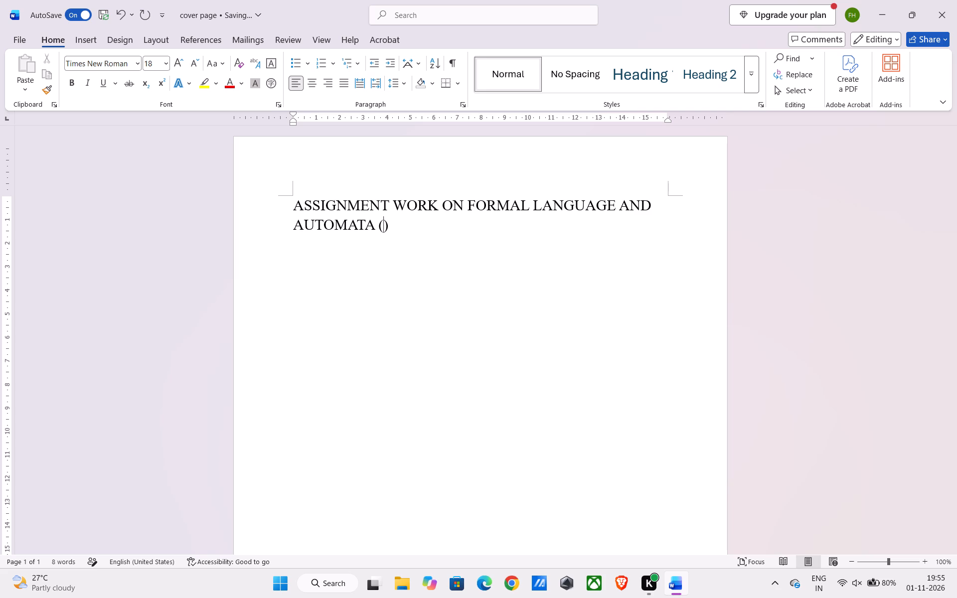
{"action": "type", "text": "FLA"}
Make the whole assignment title bold and centre it on the page.
{"action": "right_click_drag", "start_coordinate": [432, 234], "coordinate": [294, 169]}
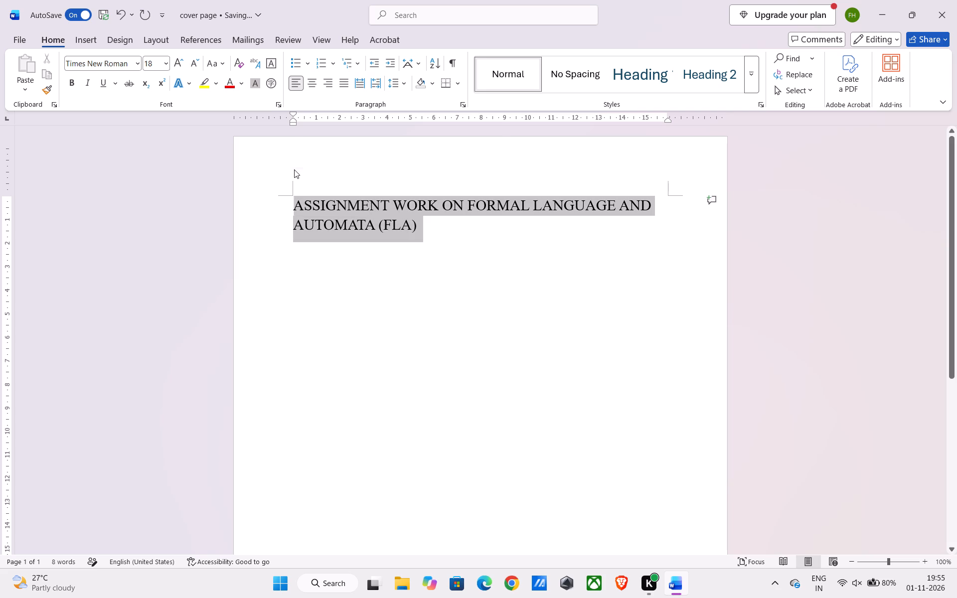
{"action": "key", "text": "ctrl+b"}
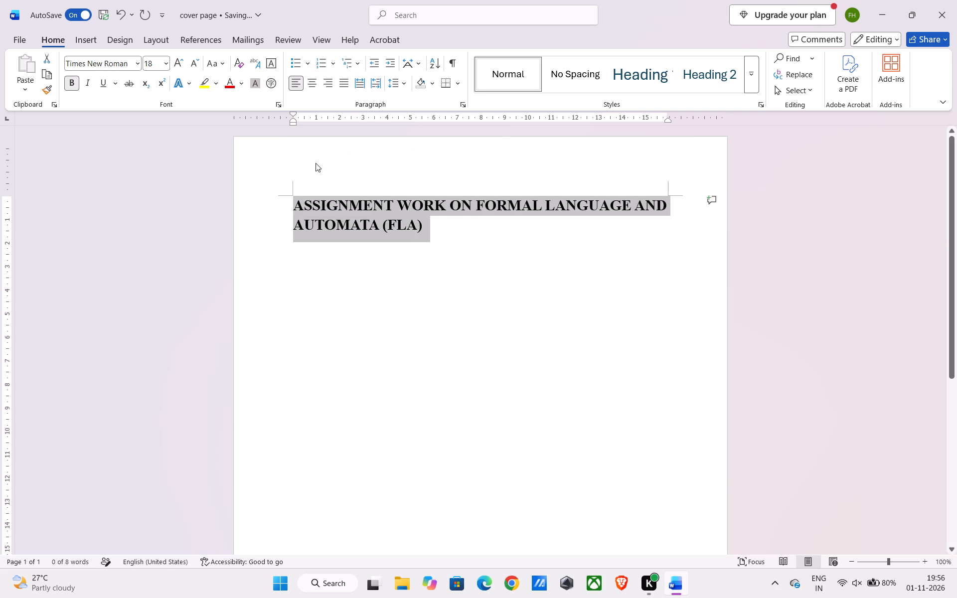
{"action": "left_click", "coordinate": [344, 79]}
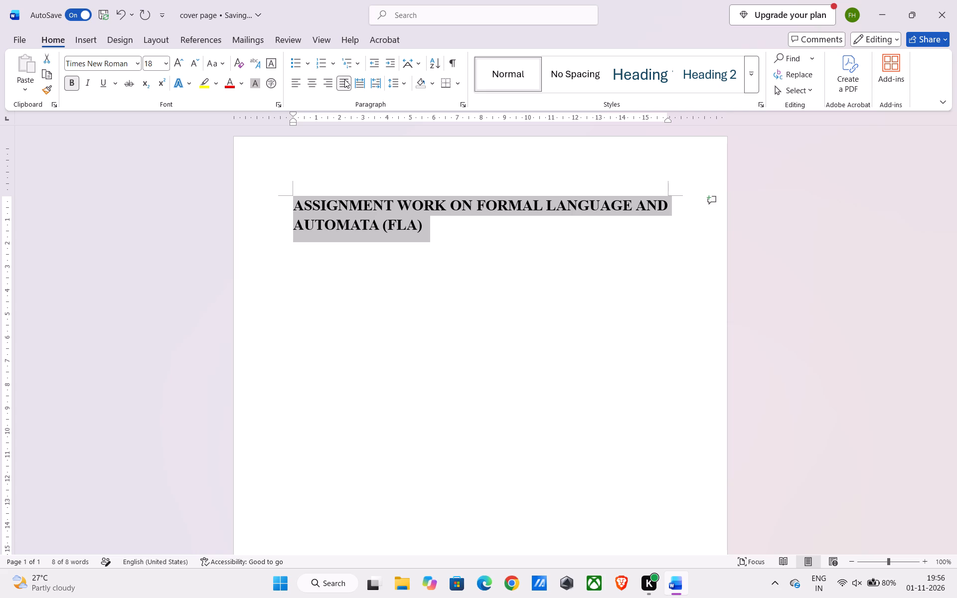
{"action": "left_click", "coordinate": [315, 83]}
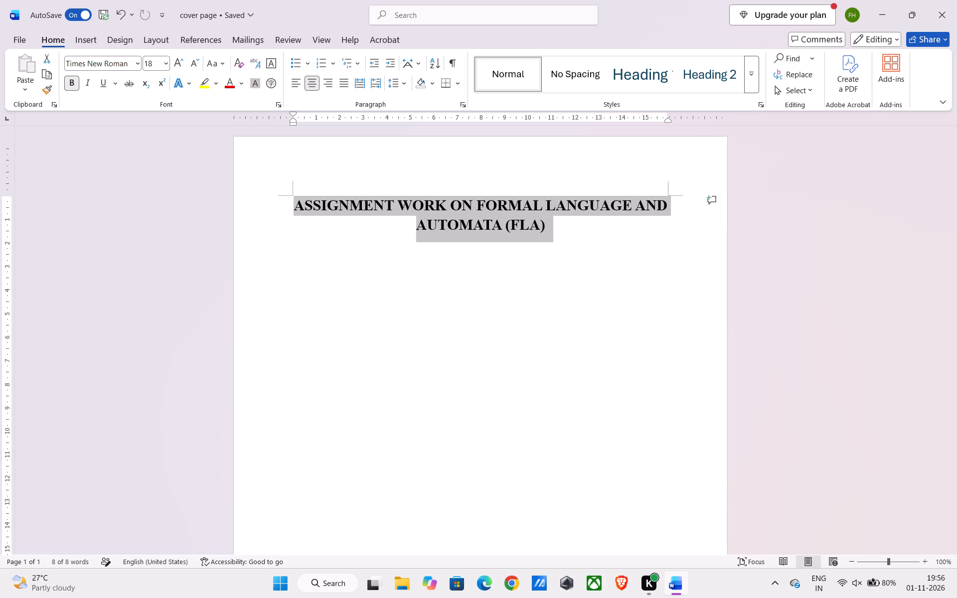
Add an empty line below the assignment title and another one above it.
{"action": "left_click", "coordinate": [564, 222]}
{"action": "key", "text": "Return"}
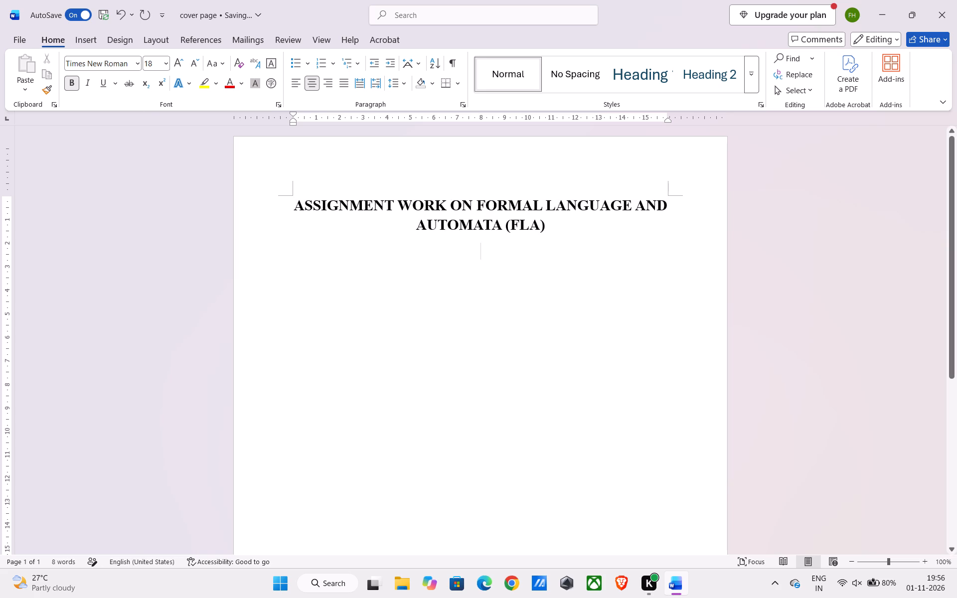
{"action": "left_click", "coordinate": [299, 209]}
{"action": "key", "text": "Left"}
{"action": "key", "text": "Return"}
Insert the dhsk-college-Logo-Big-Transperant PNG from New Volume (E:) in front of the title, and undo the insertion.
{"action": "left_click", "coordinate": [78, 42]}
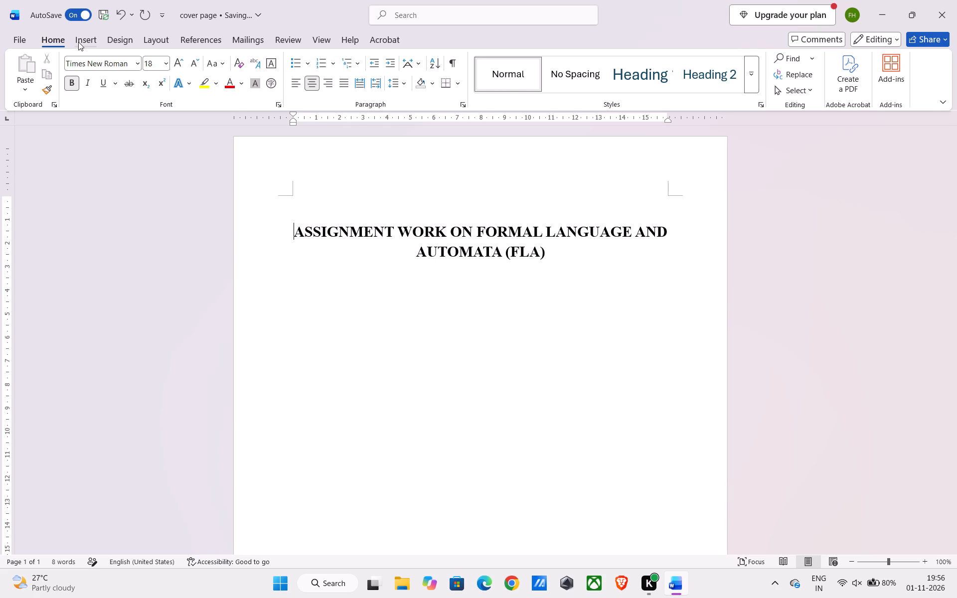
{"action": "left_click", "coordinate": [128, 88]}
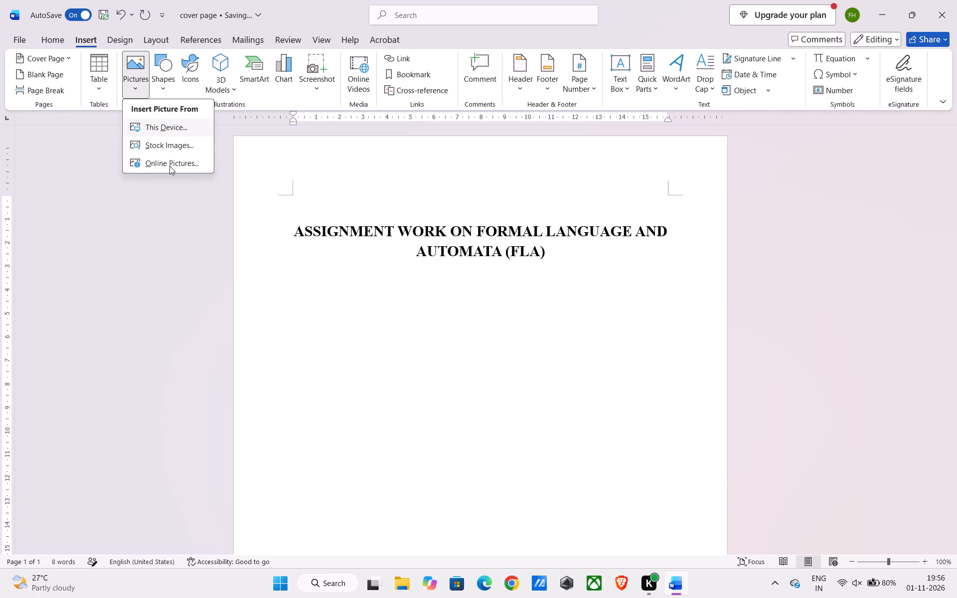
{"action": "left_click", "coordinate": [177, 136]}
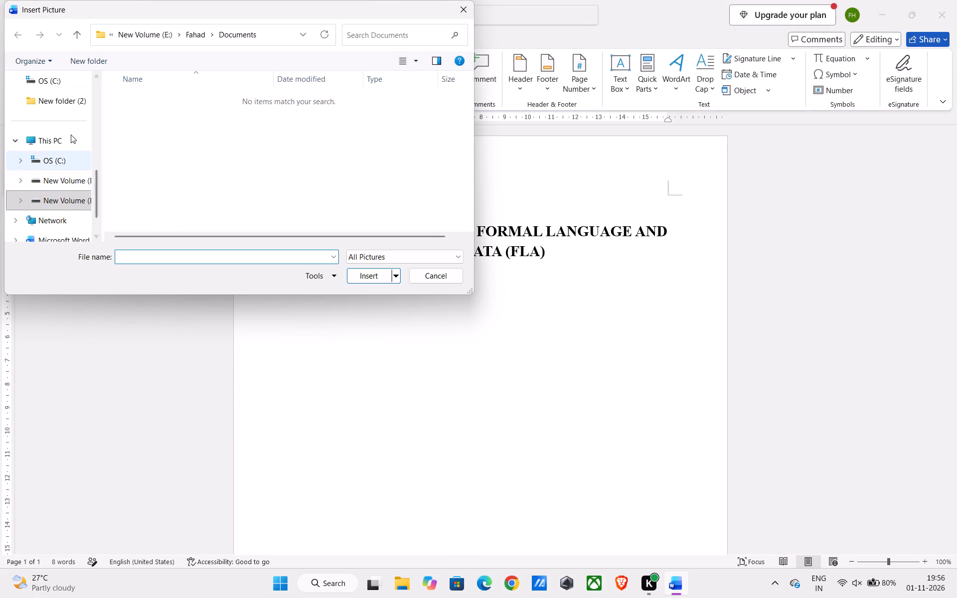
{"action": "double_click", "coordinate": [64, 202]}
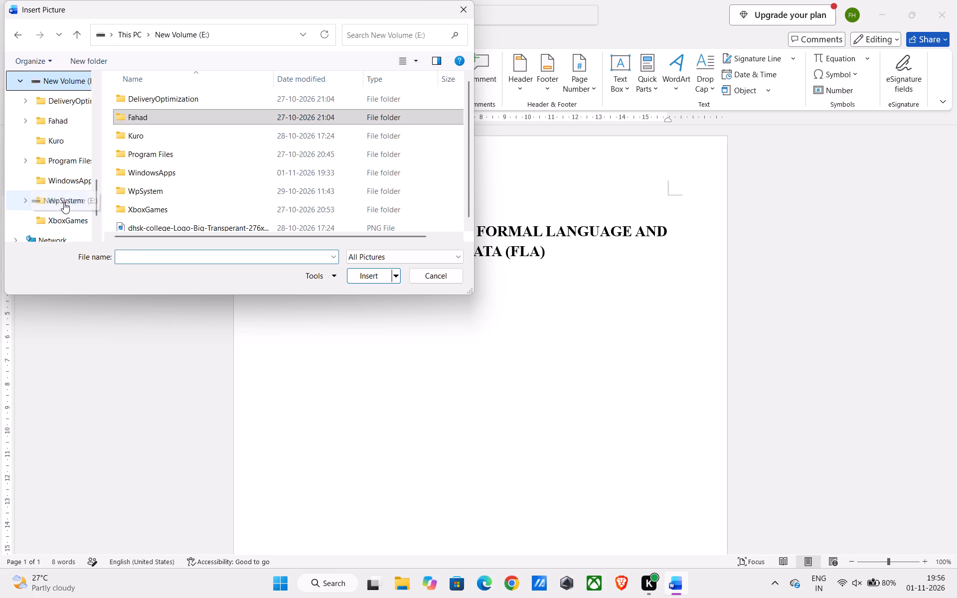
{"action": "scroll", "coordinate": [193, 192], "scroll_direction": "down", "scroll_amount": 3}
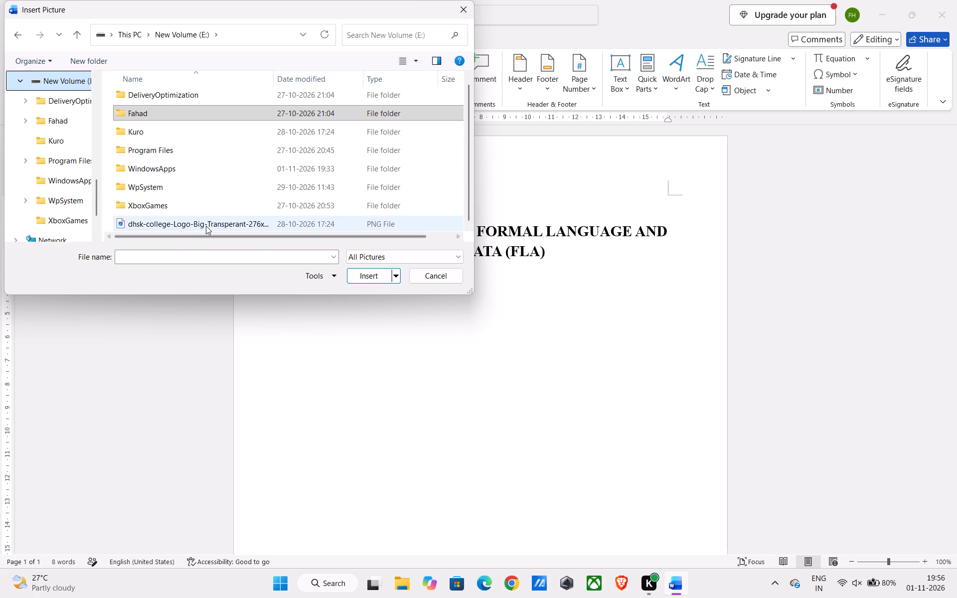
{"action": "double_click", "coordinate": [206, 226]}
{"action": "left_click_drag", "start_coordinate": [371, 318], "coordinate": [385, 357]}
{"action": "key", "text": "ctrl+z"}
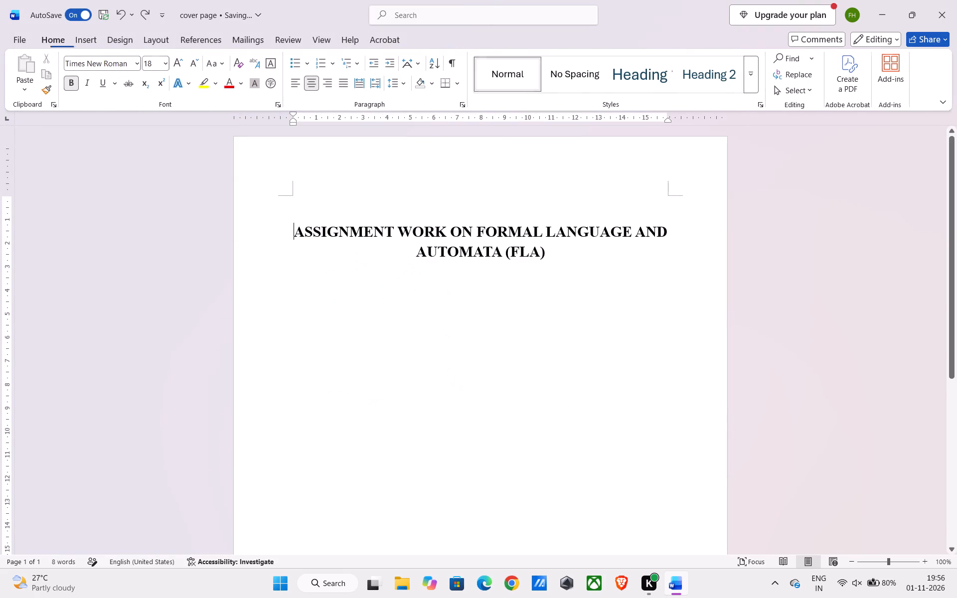
Insert the dhsk-college-Logo-Big-Transperant PNG from New Volume (E:) on a new size 14 line below the title.
{"action": "left_click", "coordinate": [598, 252]}
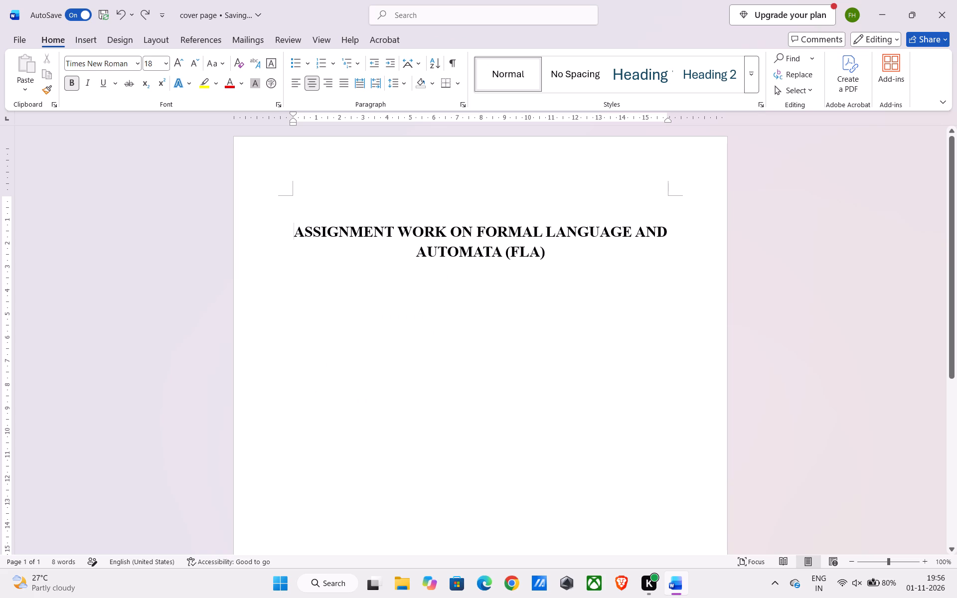
{"action": "key", "text": "Return"}
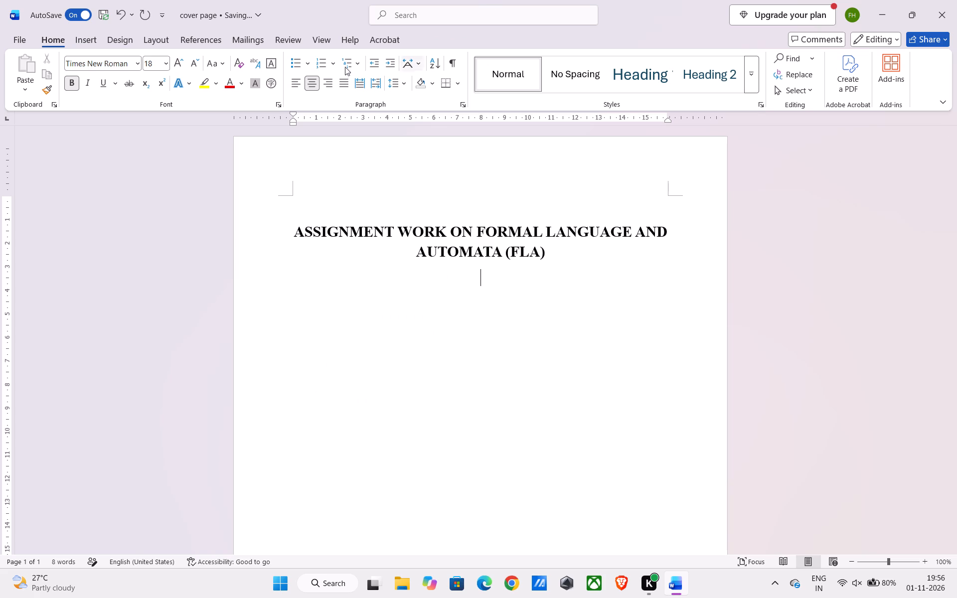
{"action": "left_click", "coordinate": [192, 60]}
{"action": "left_click", "coordinate": [192, 60]}
{"action": "left_click", "coordinate": [89, 42]}
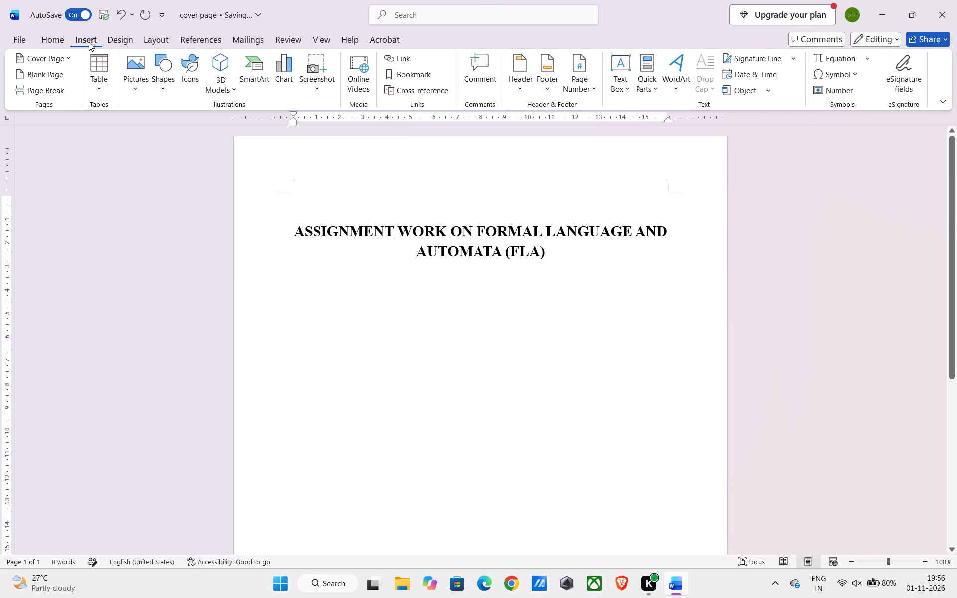
{"action": "left_click", "coordinate": [142, 89]}
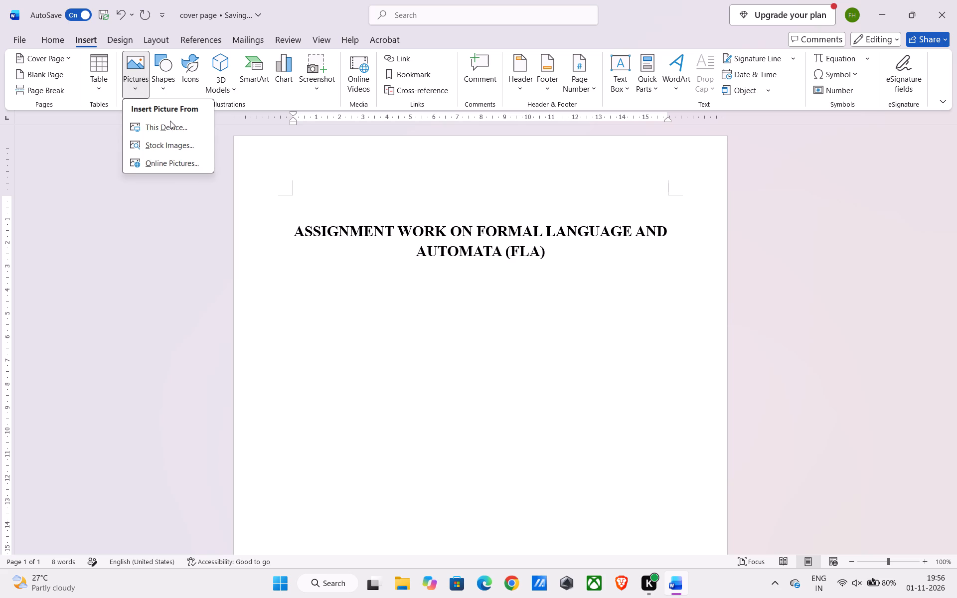
{"action": "left_click", "coordinate": [168, 123]}
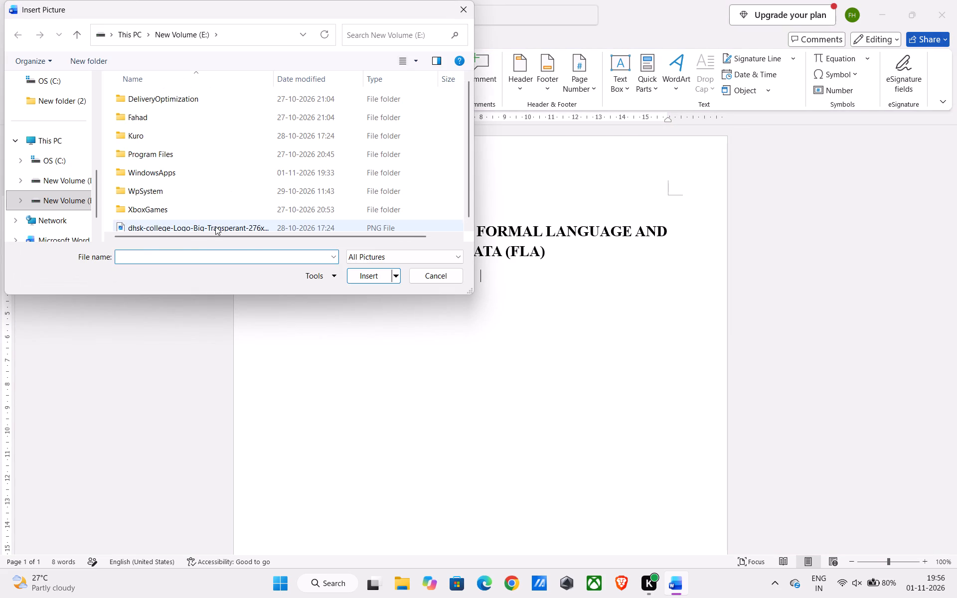
{"action": "double_click", "coordinate": [215, 226]}
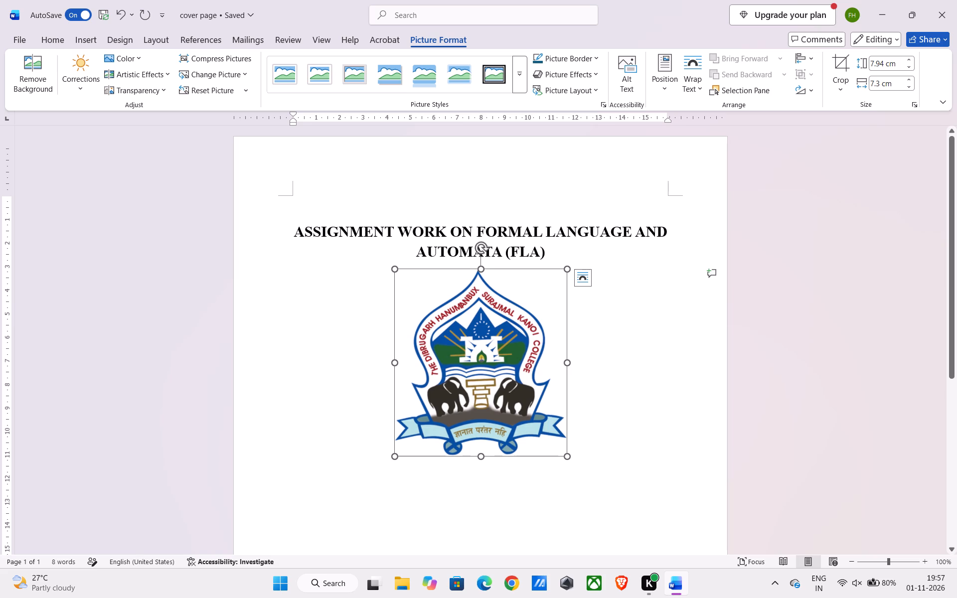
Add an empty line between the assignment title and the college logo.
{"action": "scroll", "coordinate": [596, 331], "scroll_direction": "down", "scroll_amount": 2}
{"action": "scroll", "coordinate": [596, 331], "scroll_direction": "up", "scroll_amount": 1}
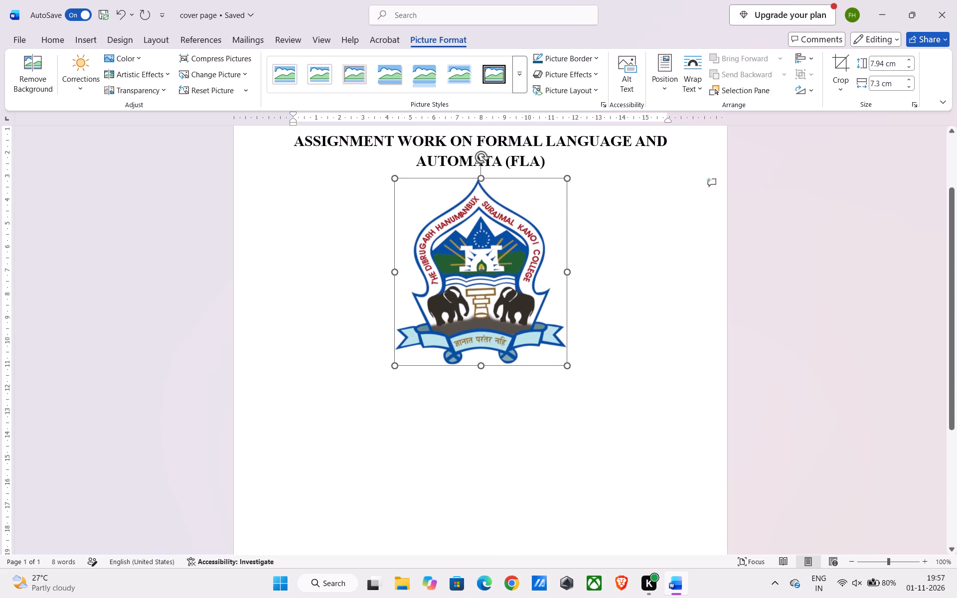
{"action": "left_click", "coordinate": [562, 167]}
{"action": "key", "text": "Return"}
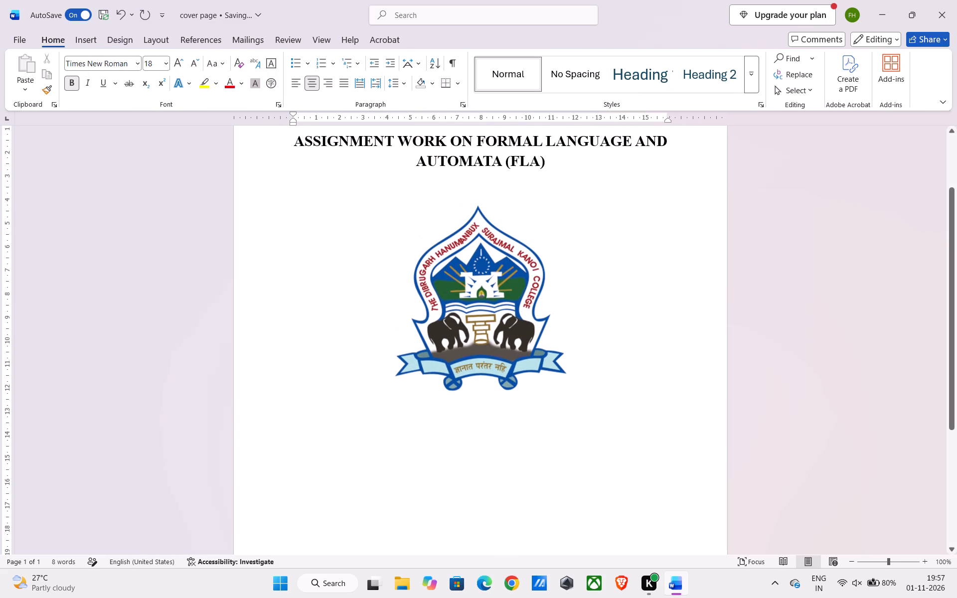
Reduce the height of the college logo slightly while keeping its width.
{"action": "left_click", "coordinate": [479, 262]}
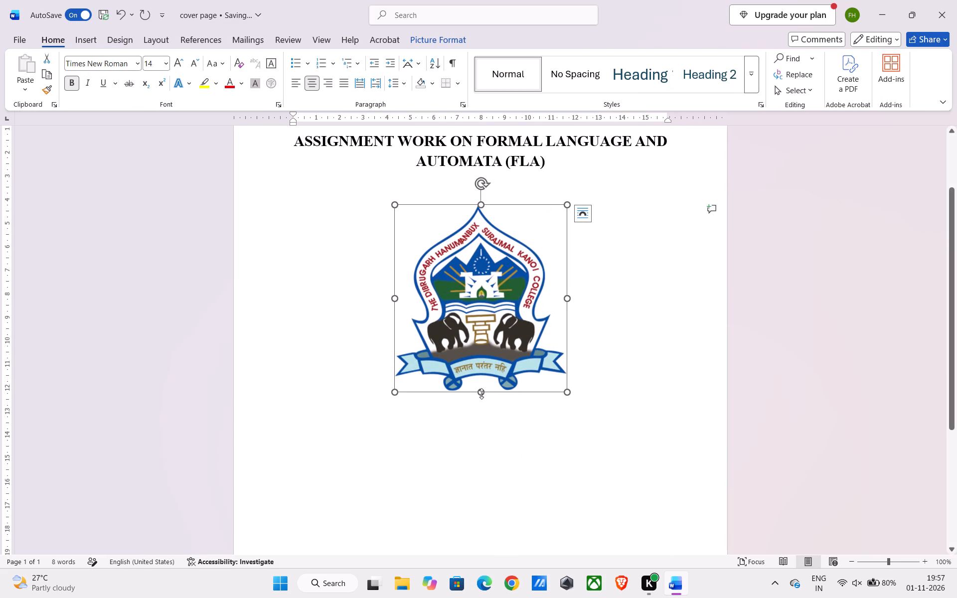
{"action": "left_click_drag", "start_coordinate": [481, 394], "coordinate": [477, 378]}
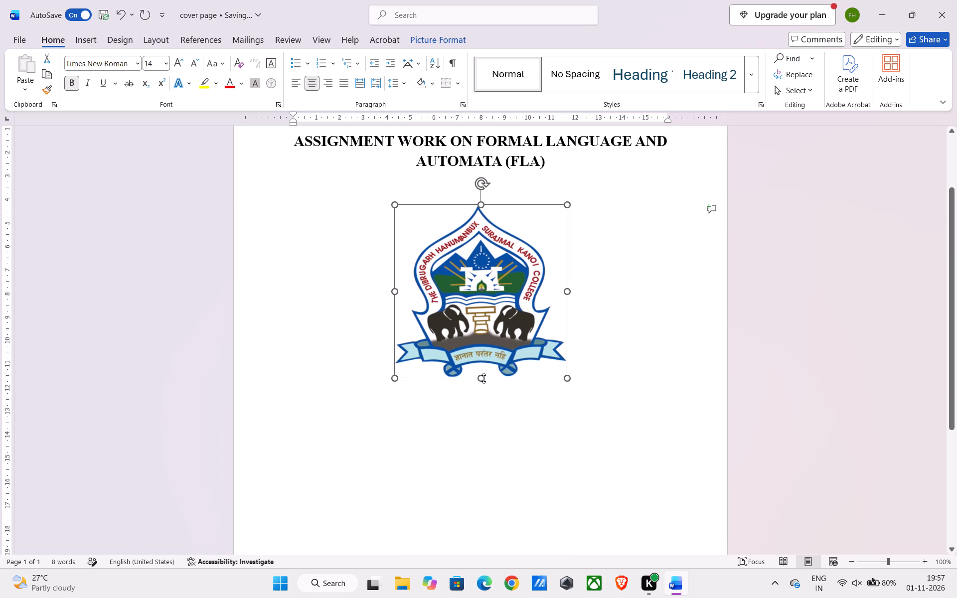
Add a new centred, non-bold line directly below the college logo.
{"action": "left_click", "coordinate": [680, 303]}
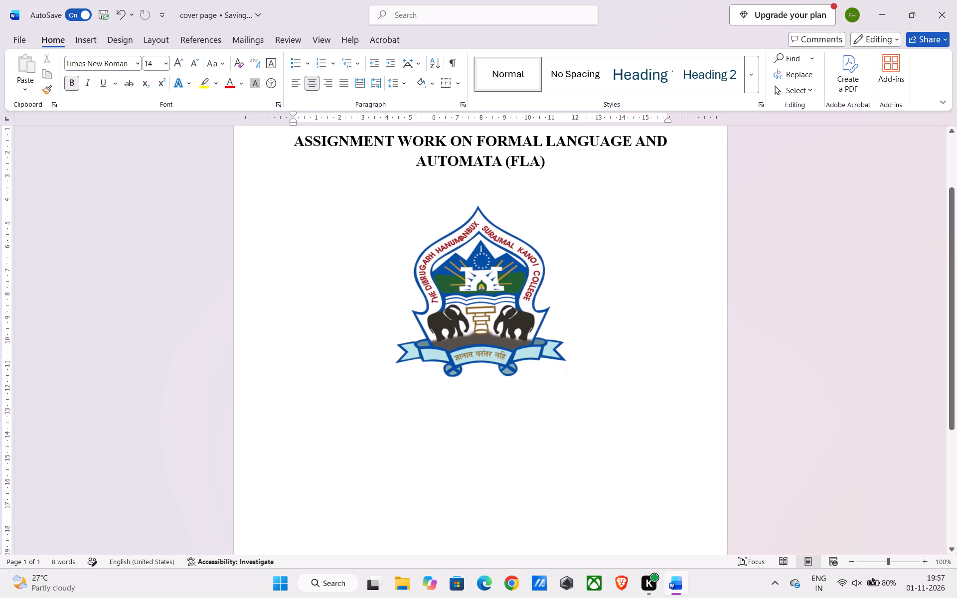
{"action": "left_click", "coordinate": [610, 380]}
{"action": "key", "text": "Return"}
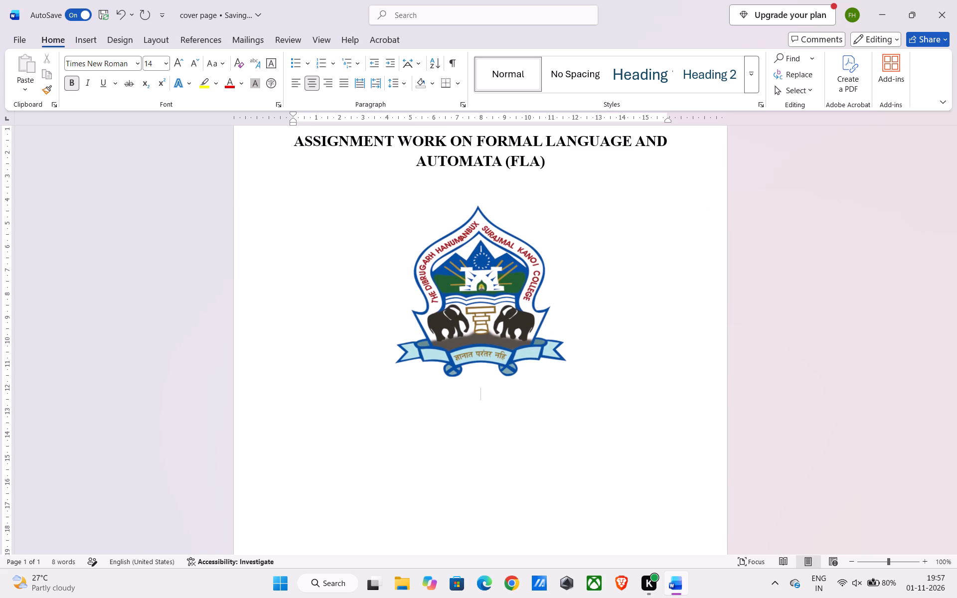
{"action": "left_click", "coordinate": [298, 88]}
{"action": "left_click", "coordinate": [74, 85]}
{"action": "key", "text": "ctrl+e"}
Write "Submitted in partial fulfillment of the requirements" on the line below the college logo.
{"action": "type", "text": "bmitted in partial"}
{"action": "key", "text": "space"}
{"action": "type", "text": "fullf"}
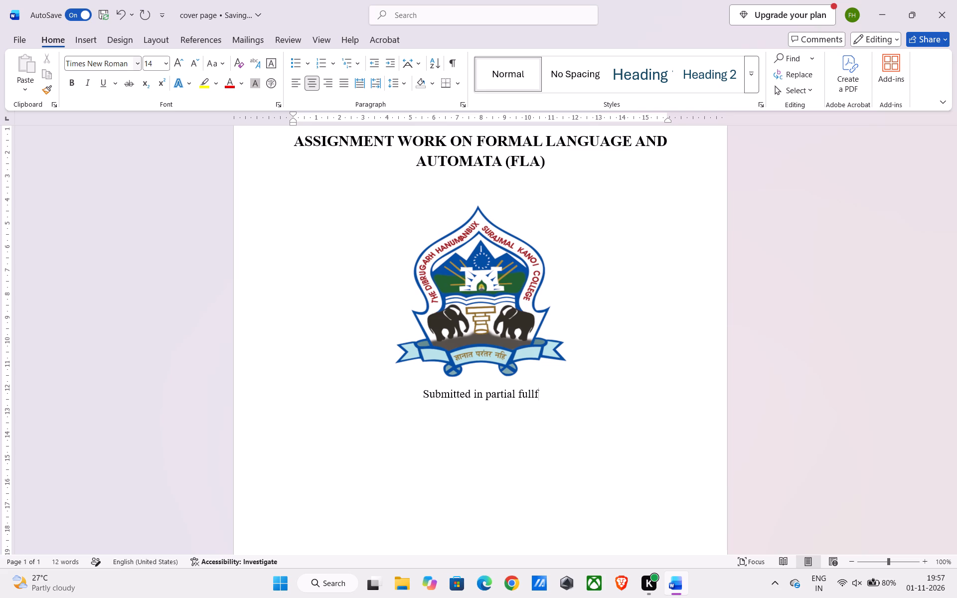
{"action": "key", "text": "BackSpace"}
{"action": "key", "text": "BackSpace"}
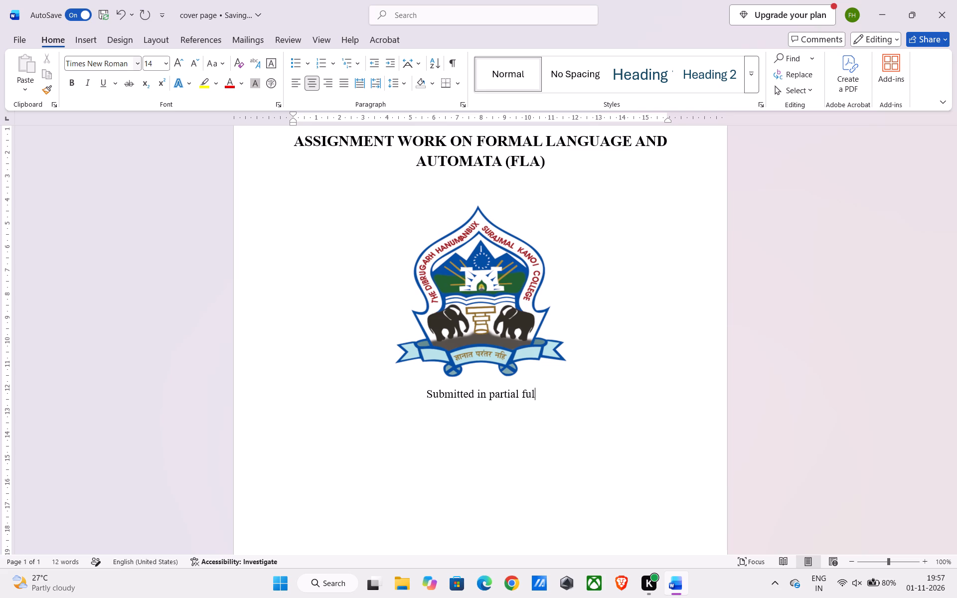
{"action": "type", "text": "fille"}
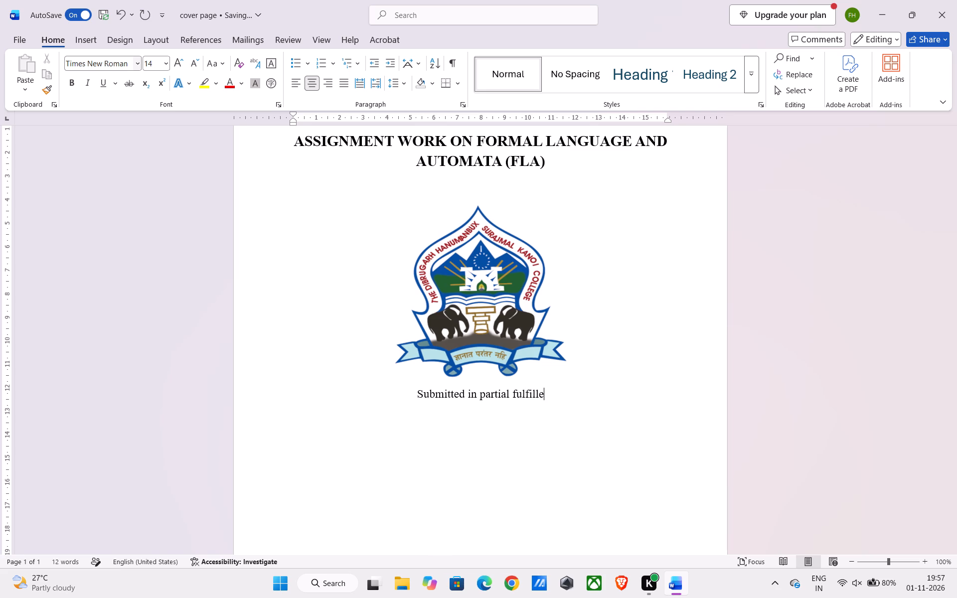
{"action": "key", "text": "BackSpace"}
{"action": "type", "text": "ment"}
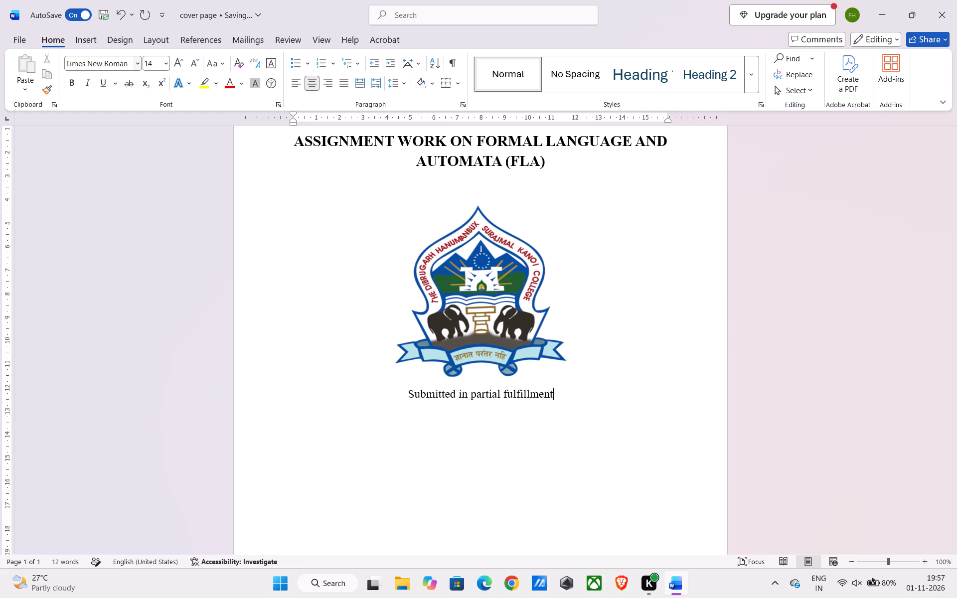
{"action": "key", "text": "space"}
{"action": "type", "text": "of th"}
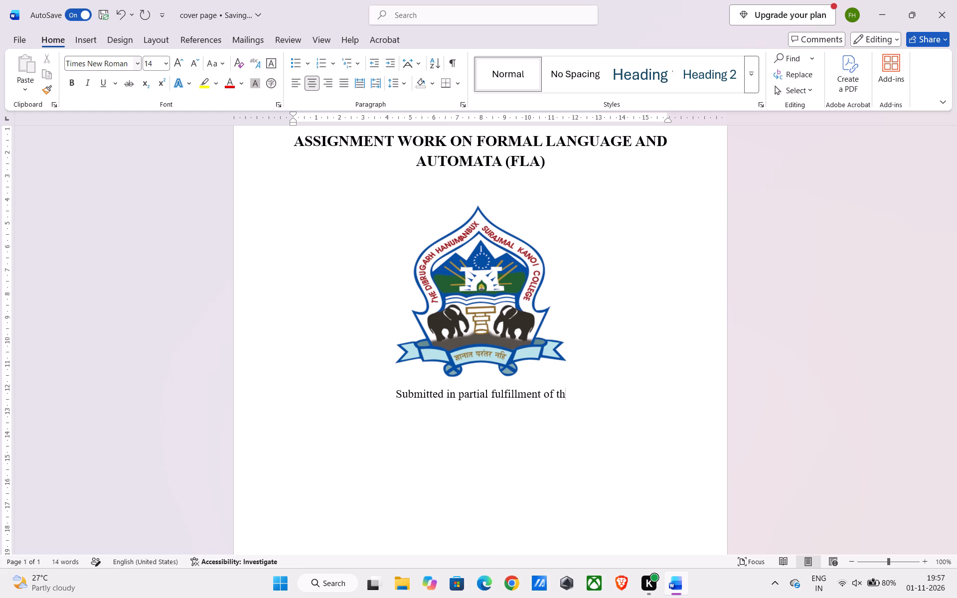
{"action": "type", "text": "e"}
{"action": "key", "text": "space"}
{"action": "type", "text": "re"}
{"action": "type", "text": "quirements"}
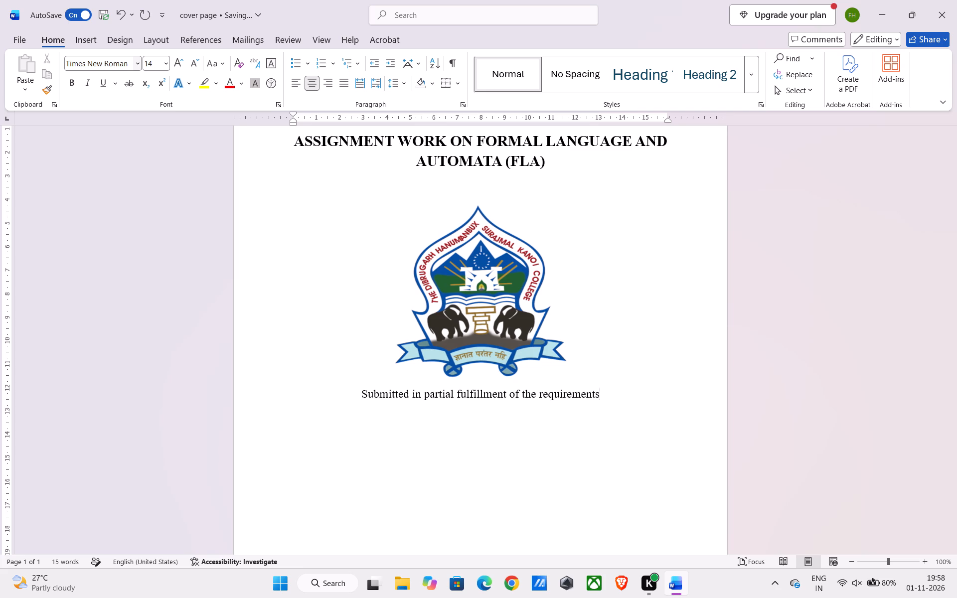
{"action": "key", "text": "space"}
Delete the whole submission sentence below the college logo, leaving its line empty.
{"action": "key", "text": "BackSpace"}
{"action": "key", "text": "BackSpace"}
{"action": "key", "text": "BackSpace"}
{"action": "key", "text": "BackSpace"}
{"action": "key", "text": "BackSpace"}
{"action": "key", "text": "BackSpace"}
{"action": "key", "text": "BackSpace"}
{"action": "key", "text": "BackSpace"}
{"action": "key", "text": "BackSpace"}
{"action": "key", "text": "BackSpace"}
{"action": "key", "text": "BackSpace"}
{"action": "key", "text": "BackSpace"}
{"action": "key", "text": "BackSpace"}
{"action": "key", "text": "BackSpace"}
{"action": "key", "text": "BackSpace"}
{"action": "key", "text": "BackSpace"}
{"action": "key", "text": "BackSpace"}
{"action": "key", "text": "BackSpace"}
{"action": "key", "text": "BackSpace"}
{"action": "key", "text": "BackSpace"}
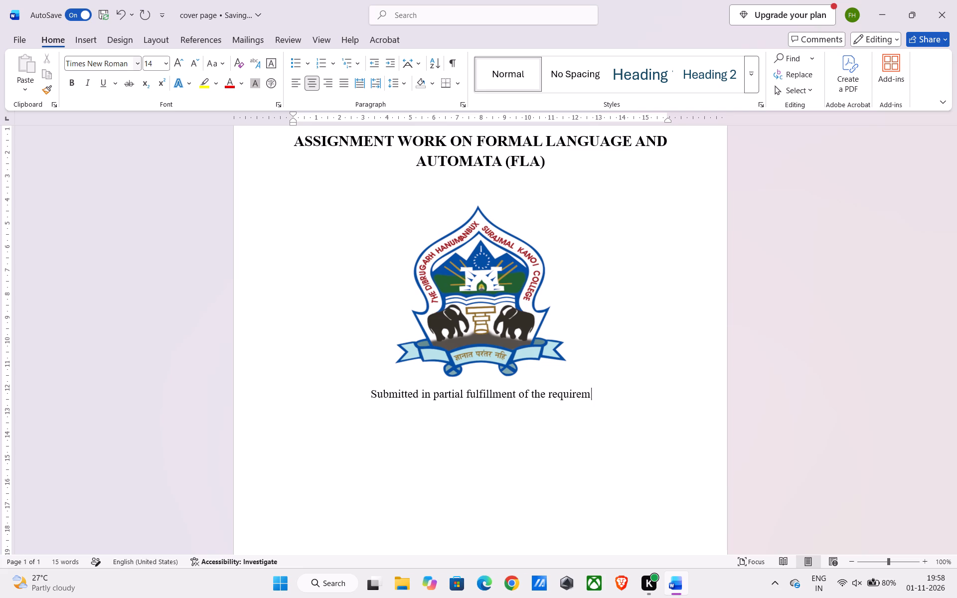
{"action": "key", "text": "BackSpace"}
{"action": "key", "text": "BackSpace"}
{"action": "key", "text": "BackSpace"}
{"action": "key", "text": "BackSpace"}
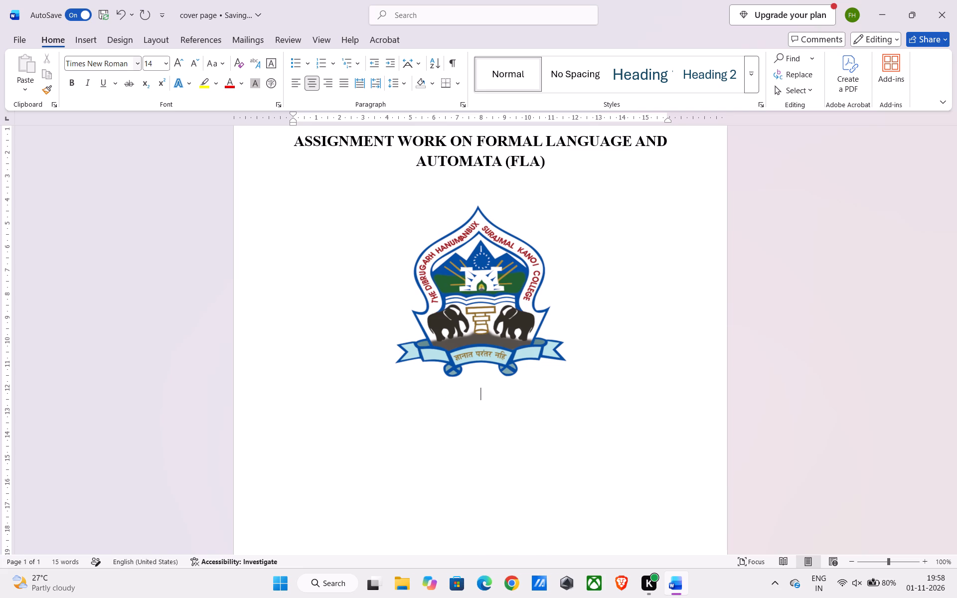
Write "DIBRUGARH HANUMANBUX SURAJMALL KANOI COLLEGE" in bold size 16 on a further new line below the logo.
{"action": "key", "text": "Return"}
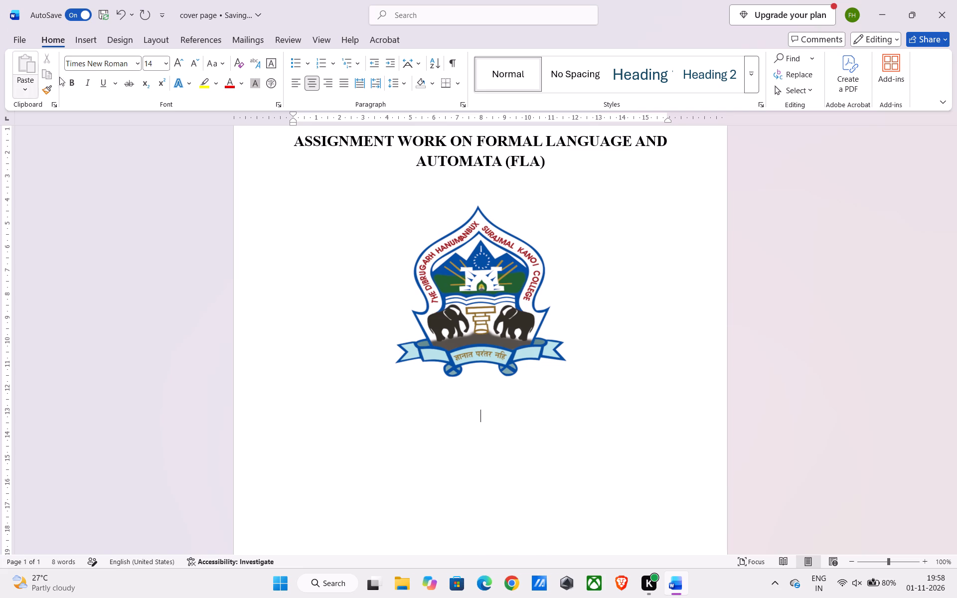
{"action": "left_click", "coordinate": [70, 83]}
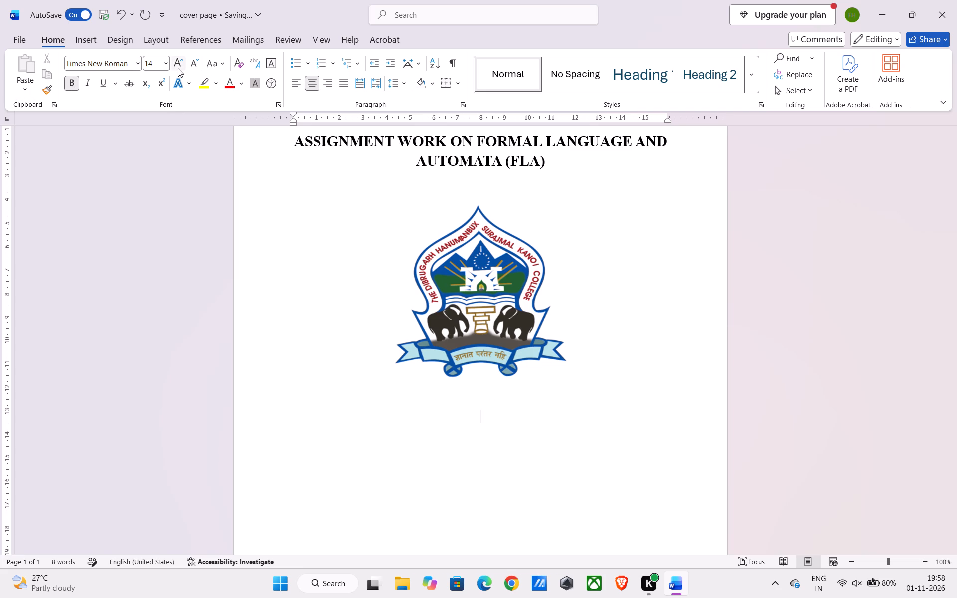
{"action": "left_click", "coordinate": [177, 68]}
{"action": "type", "text": "DIB"}
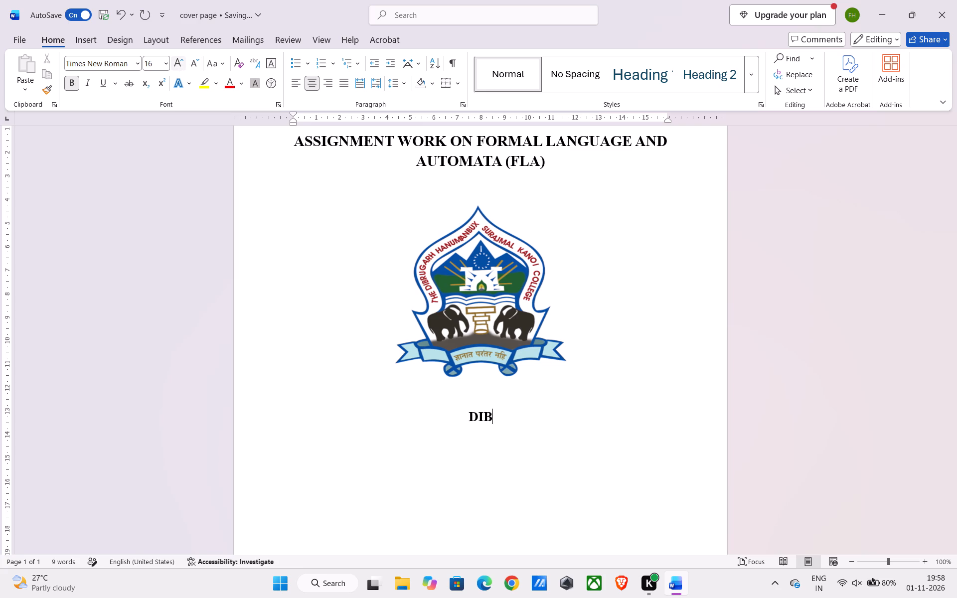
{"action": "type", "text": "RUGAR"}
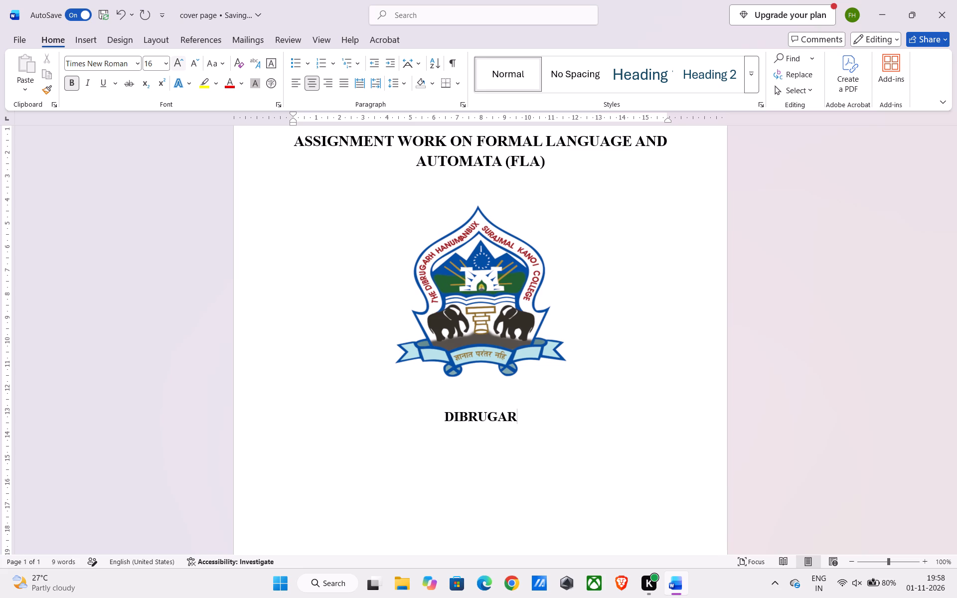
{"action": "type", "text": "H H"}
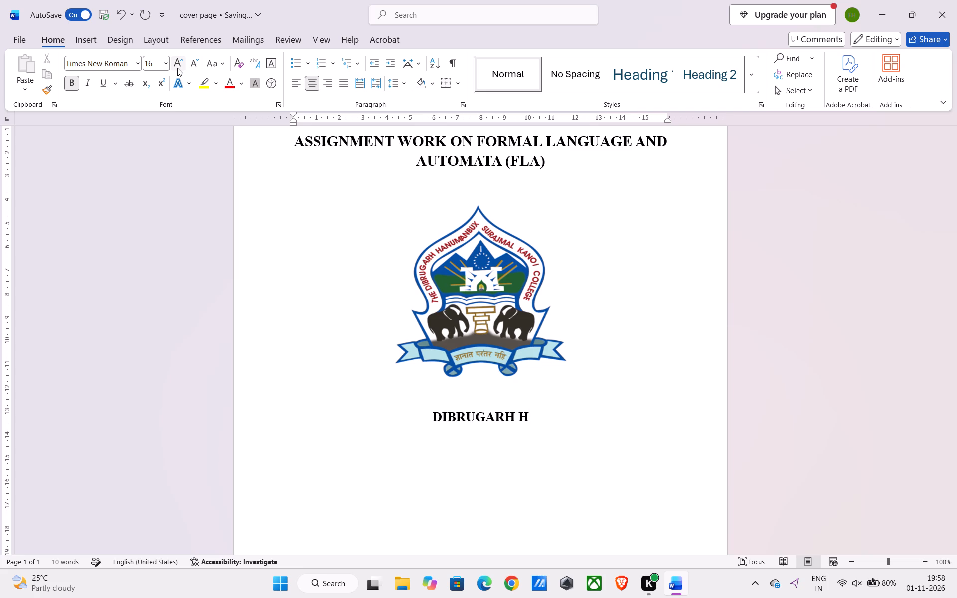
{"action": "type", "text": "AN"}
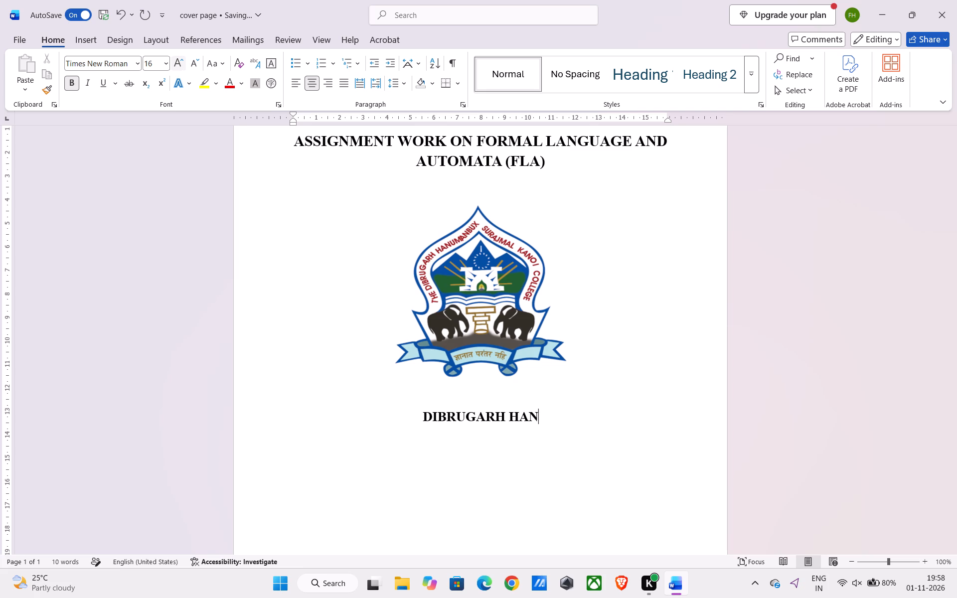
{"action": "type", "text": "UMAN"}
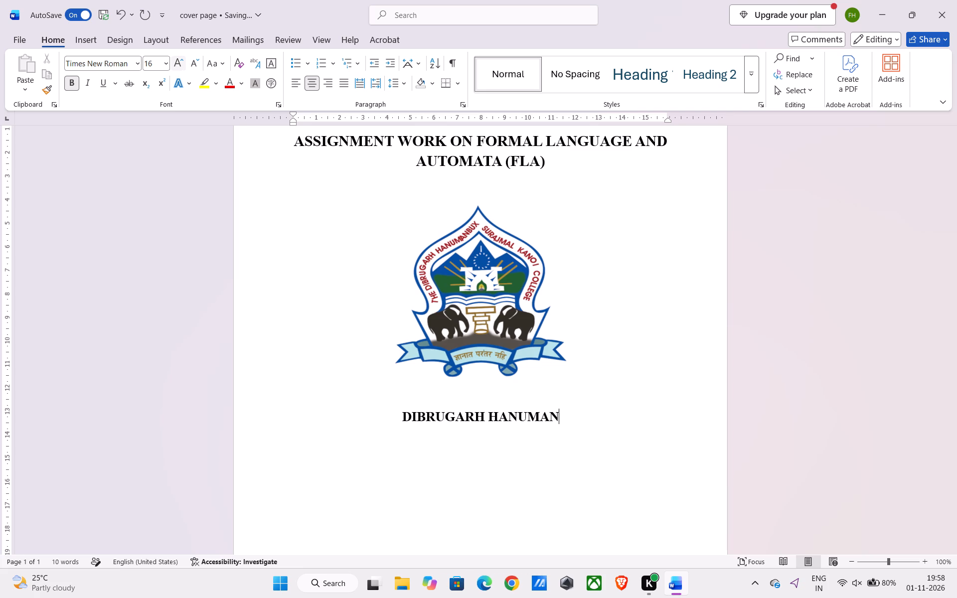
{"action": "type", "text": "BUX"}
{"action": "key", "text": "space"}
{"action": "type", "text": "SURAJMALL KANOI"}
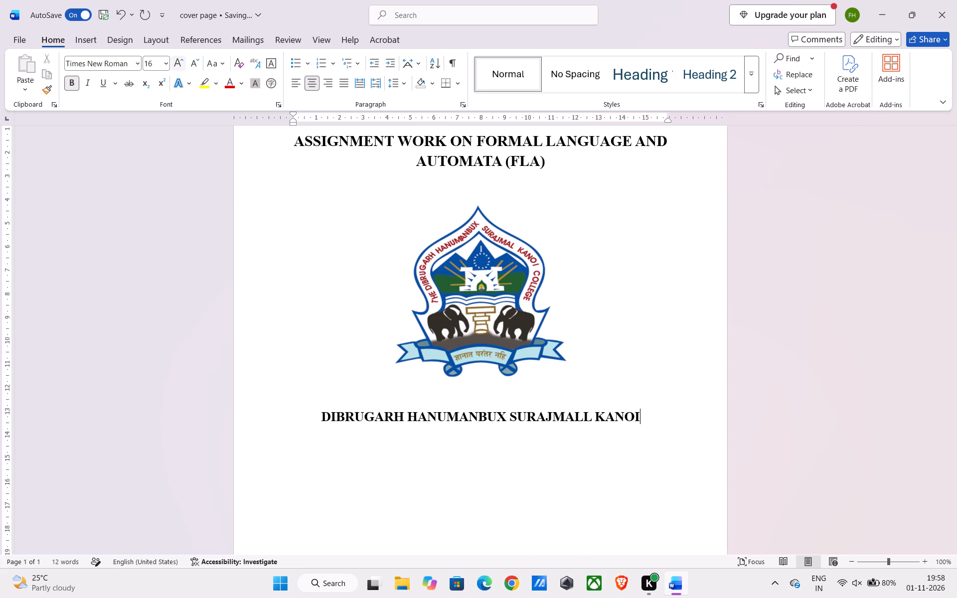
{"action": "key", "text": "space"}
{"action": "type", "text": "COLLEGE"}
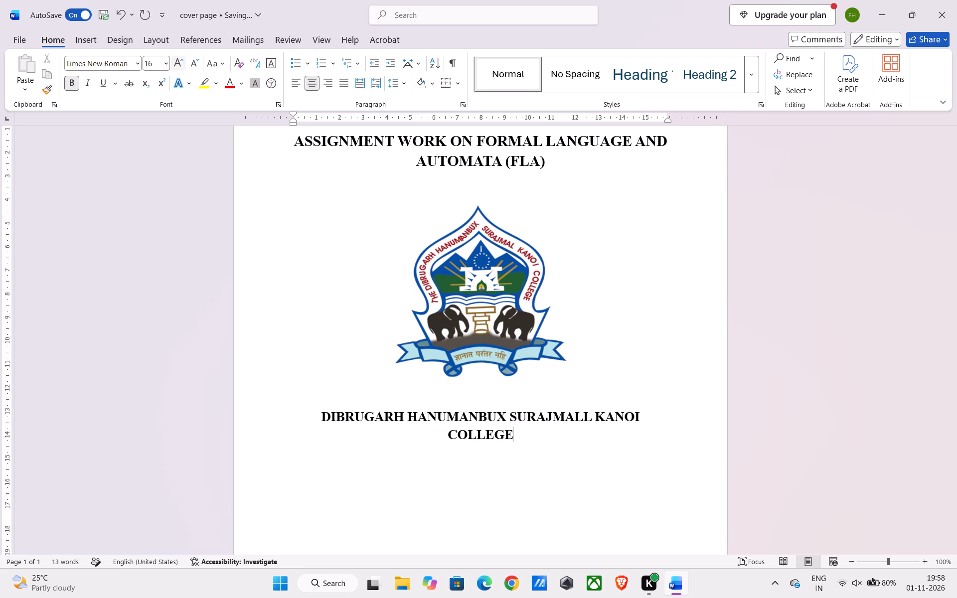
Write "Submitted in partial fulfillment of the requirements" left-aligned in size 12 on a new line between the logo and the college name.
{"action": "left_click", "coordinate": [537, 391]}
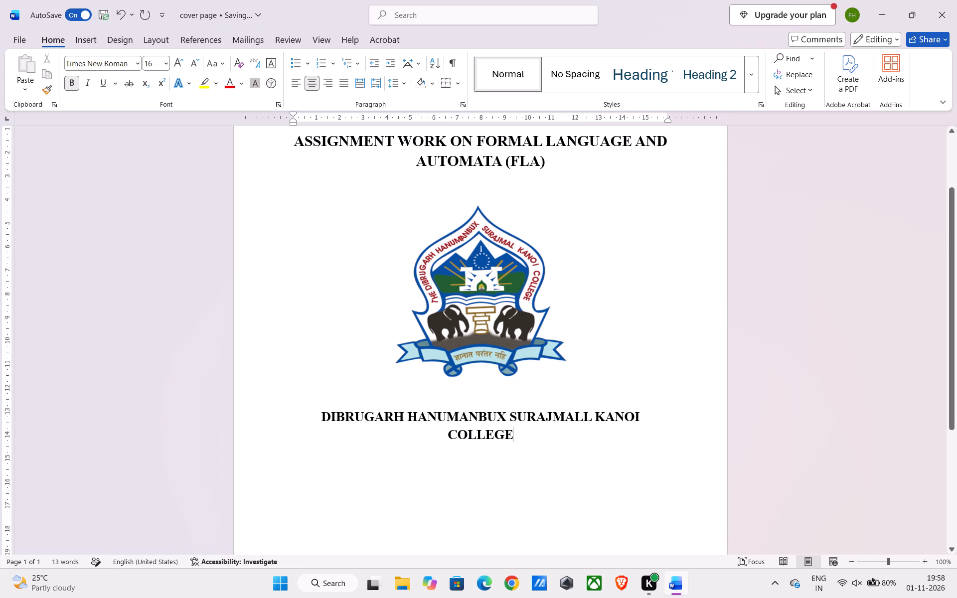
{"action": "key", "text": "Return"}
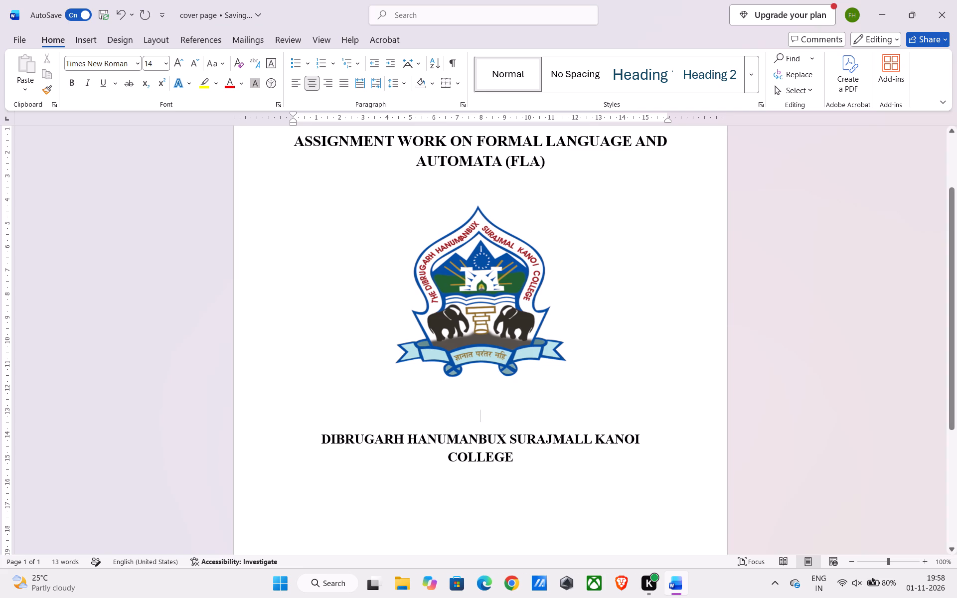
{"action": "left_click", "coordinate": [292, 89]}
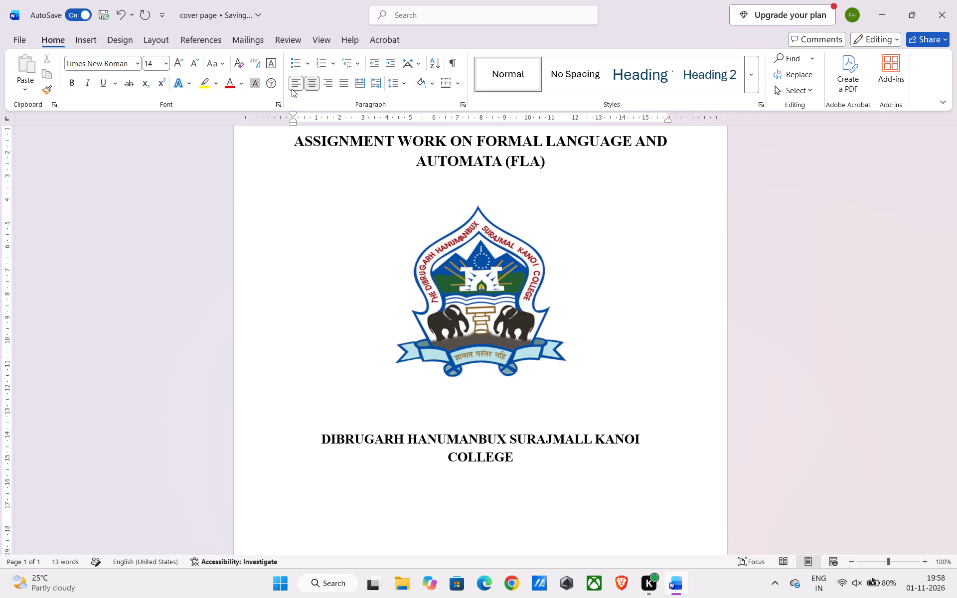
{"action": "left_click", "coordinate": [194, 60]}
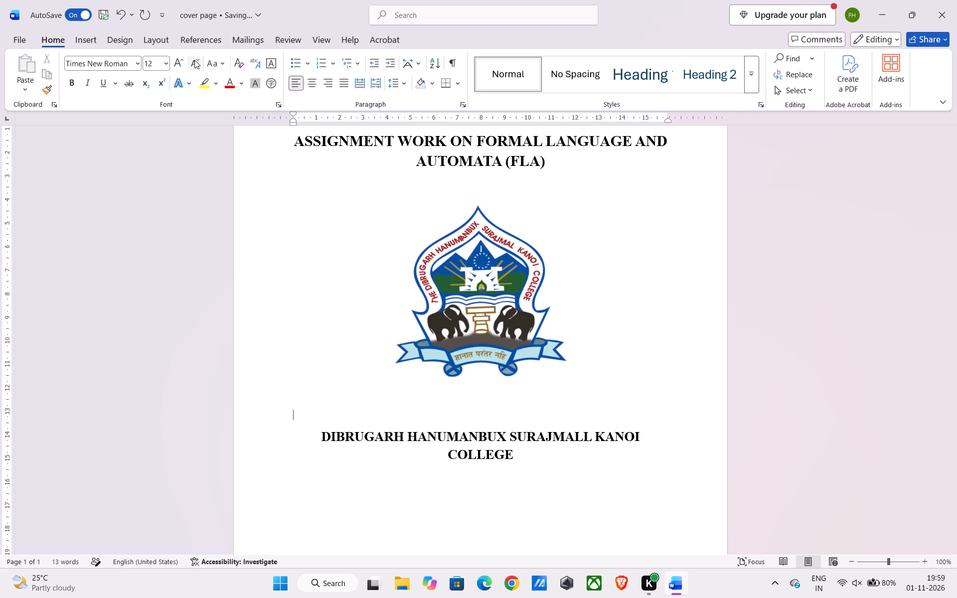
{"action": "key", "text": "s"}
{"action": "type", "text": "ubmitted in"}
{"action": "key", "text": "space"}
{"action": "type", "text": "partial"}
{"action": "key", "text": "space"}
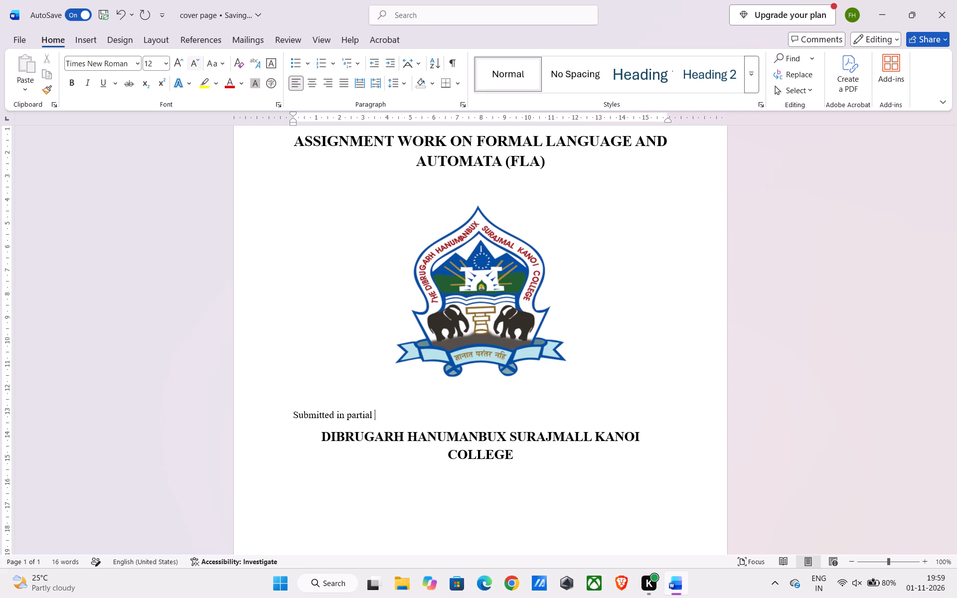
{"action": "type", "text": "fulfillment"}
{"action": "key", "text": "space"}
{"action": "type", "text": "of y"}
{"action": "key", "text": "BackSpace"}
{"action": "type", "text": "the"}
{"action": "key", "text": "space"}
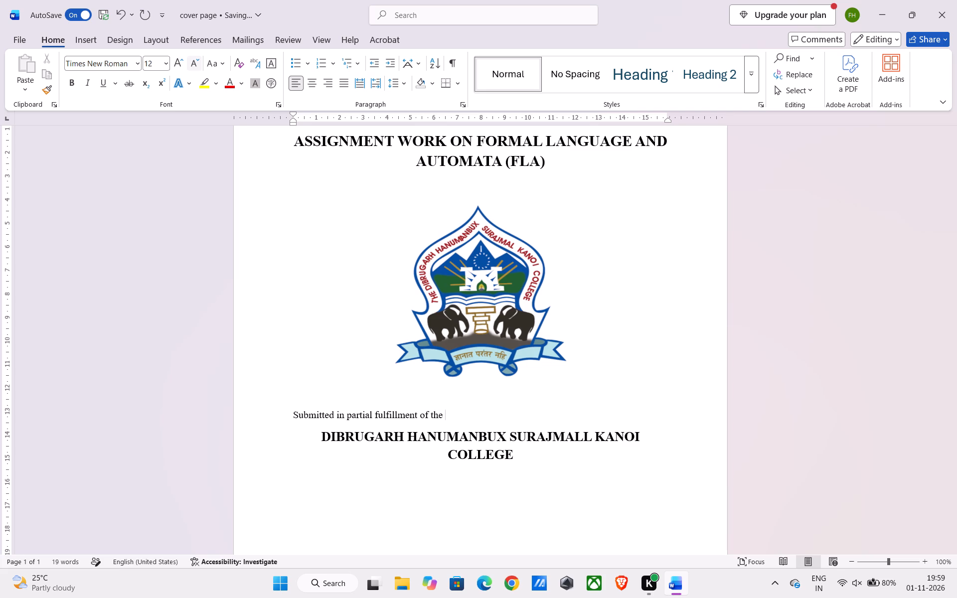
{"action": "type", "text": "requirements"}
Continue the submission sentence with "for the assignment work in" and centre the line.
{"action": "key", "text": "space"}
{"action": "type", "text": "for the"}
{"action": "key", "text": "space"}
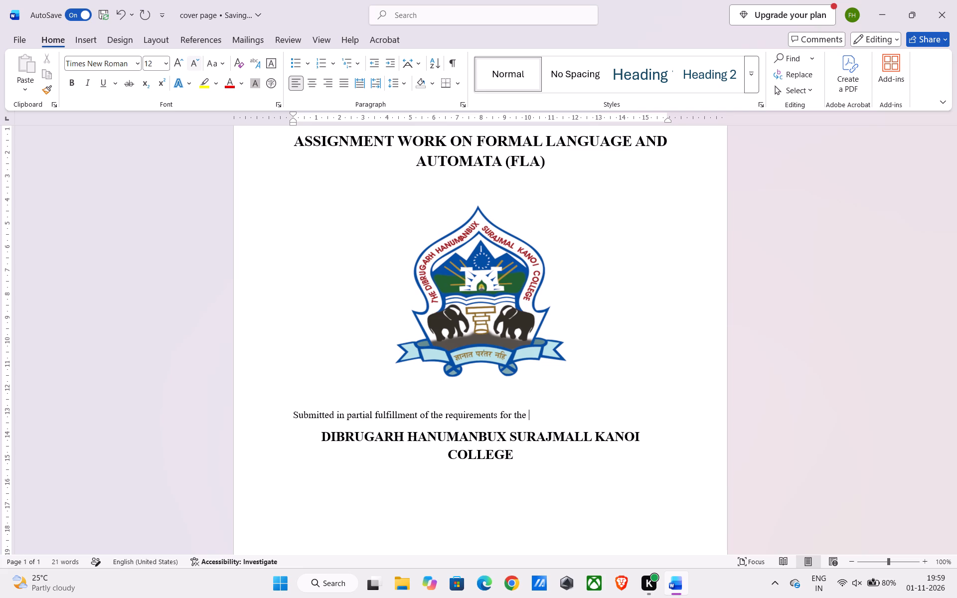
{"action": "type", "text": "assi"}
{"action": "type", "text": "gnment"}
{"action": "key", "text": "space"}
{"action": "type", "text": "wo"}
{"action": "type", "text": "rk"}
{"action": "key", "text": "space"}
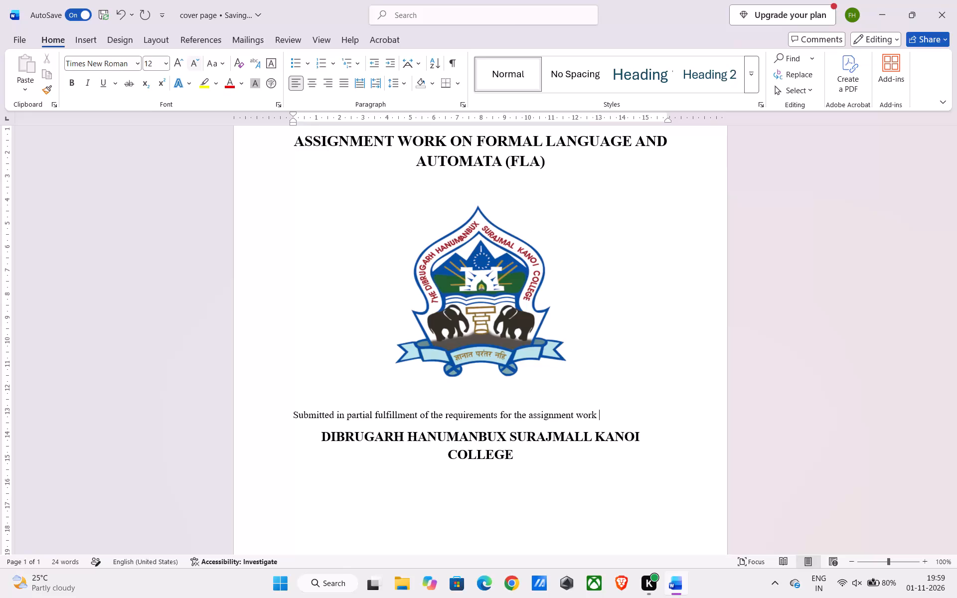
{"action": "type", "text": "in"}
{"action": "left_click", "coordinate": [309, 82]}
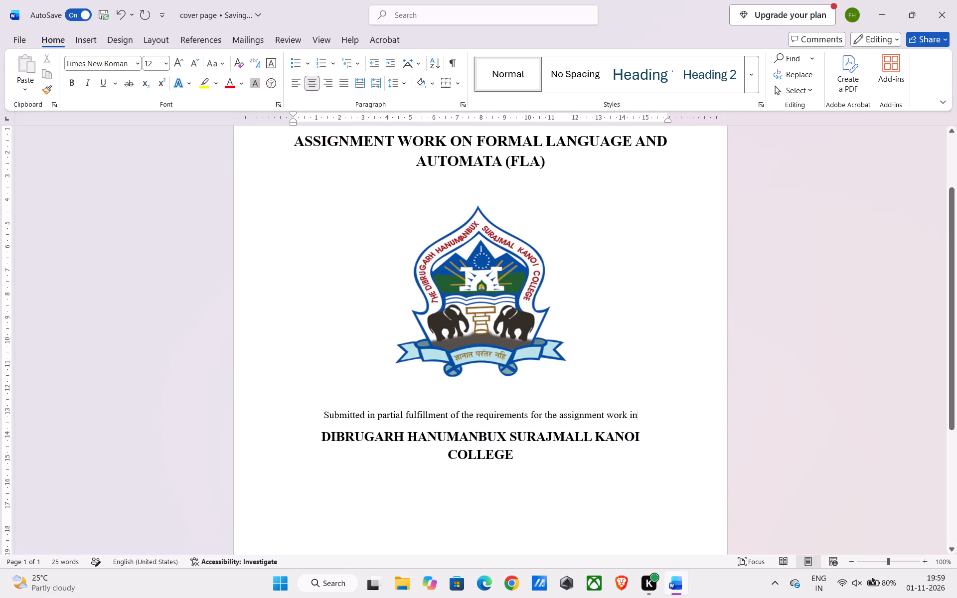
Write "FORMAL LANGUAGE AND AUTOMATA (FLA)" in size 14 on a new line below the submission sentence.
{"action": "key", "text": "Return"}
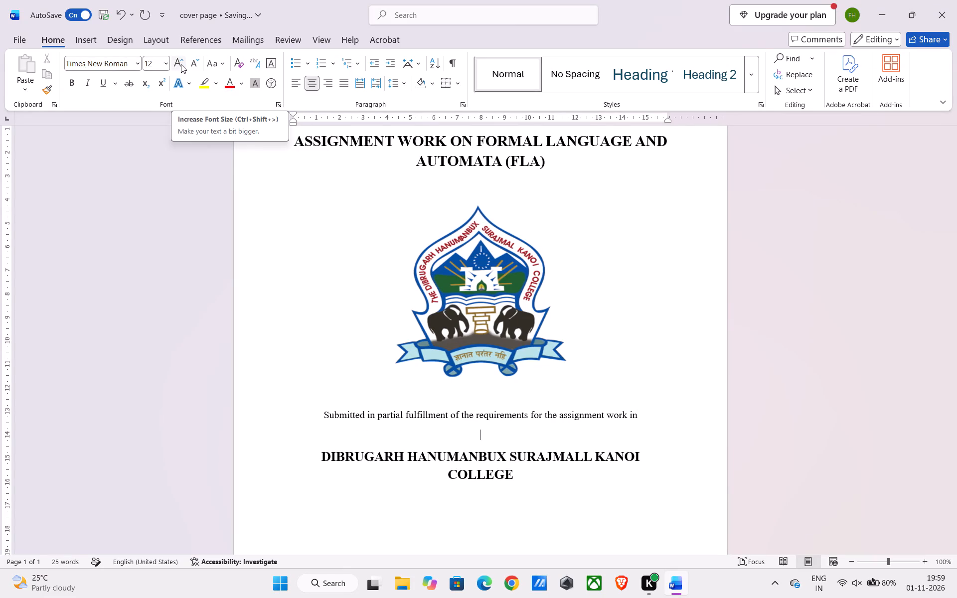
{"action": "left_click", "coordinate": [181, 64]}
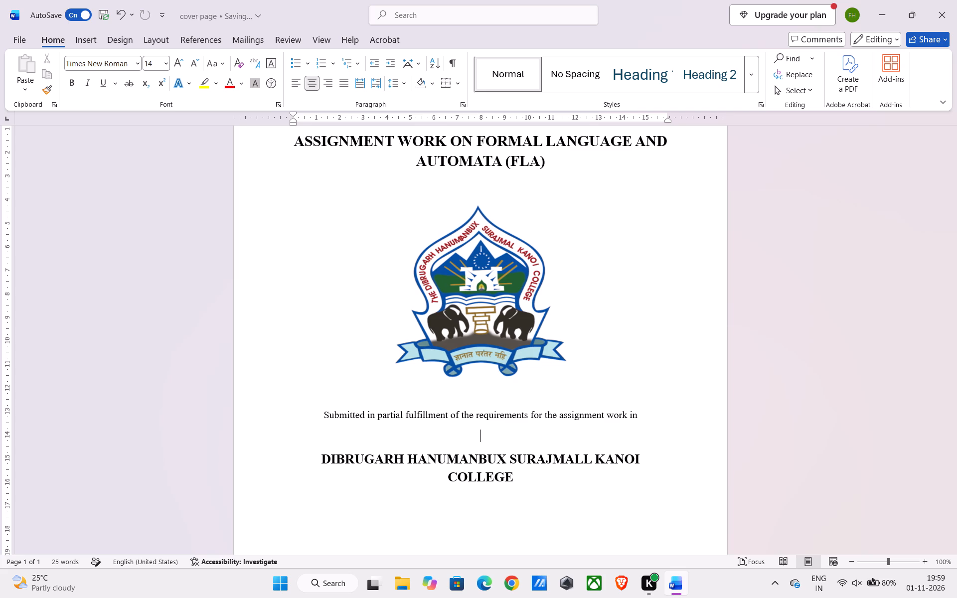
{"action": "scroll", "coordinate": [332, 240], "scroll_direction": "up", "scroll_amount": 3}
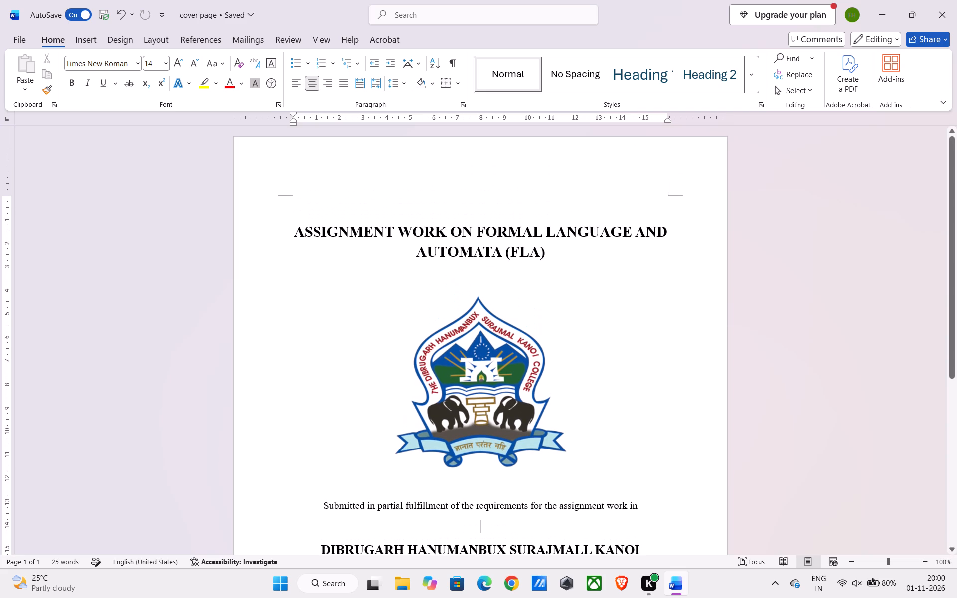
{"action": "scroll", "coordinate": [332, 240], "scroll_direction": "down", "scroll_amount": 1}
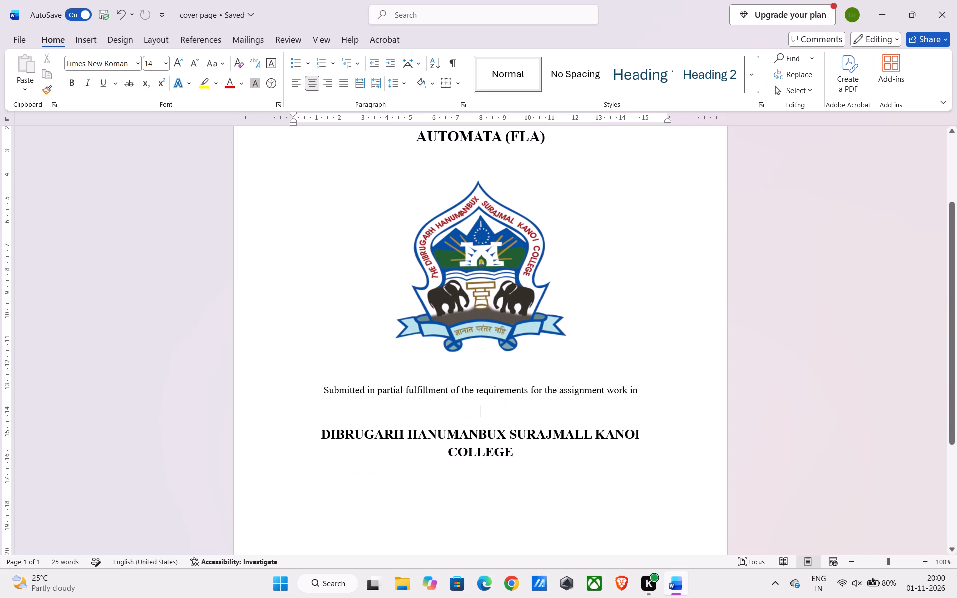
{"action": "type", "text": "for"}
{"action": "key", "text": "BackSpace"}
{"action": "key", "text": "BackSpace"}
{"action": "key", "text": "BackSpace"}
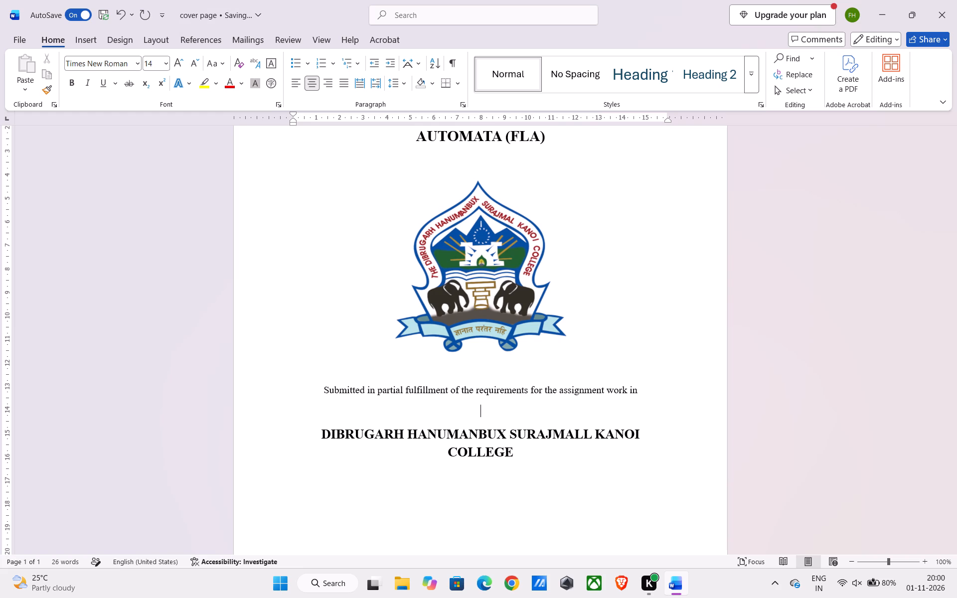
{"action": "type", "text": "FORMAL LANGUAGE AND"}
{"action": "key", "text": "space"}
{"action": "type", "text": "AUTOMATA ()"}
{"action": "key", "text": "Left"}
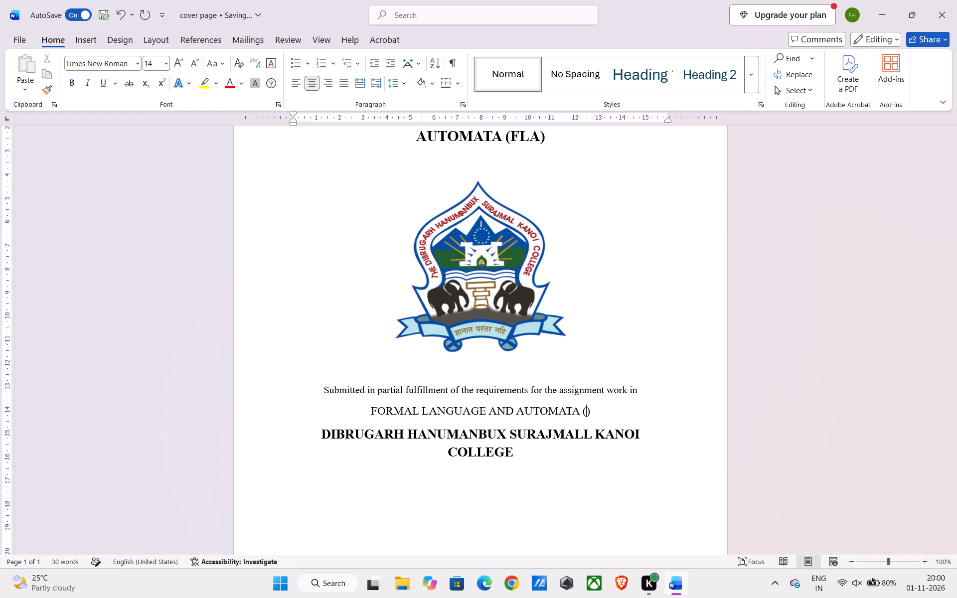
{"action": "type", "text": "FLA"}
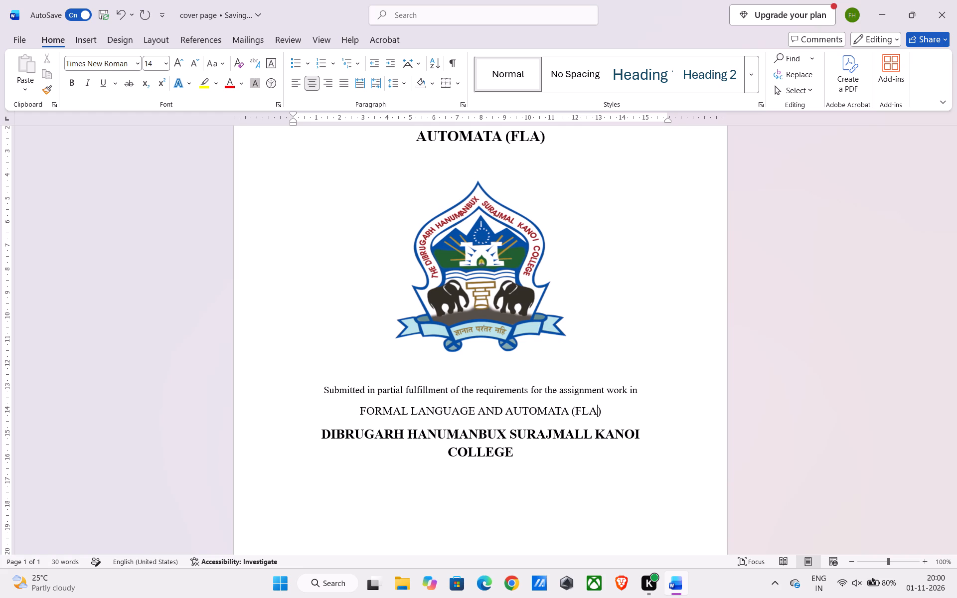
Make the subject line below the submission sentence bold and add an empty line beneath it.
{"action": "right_click_drag", "start_coordinate": [623, 422], "coordinate": [504, 412]}
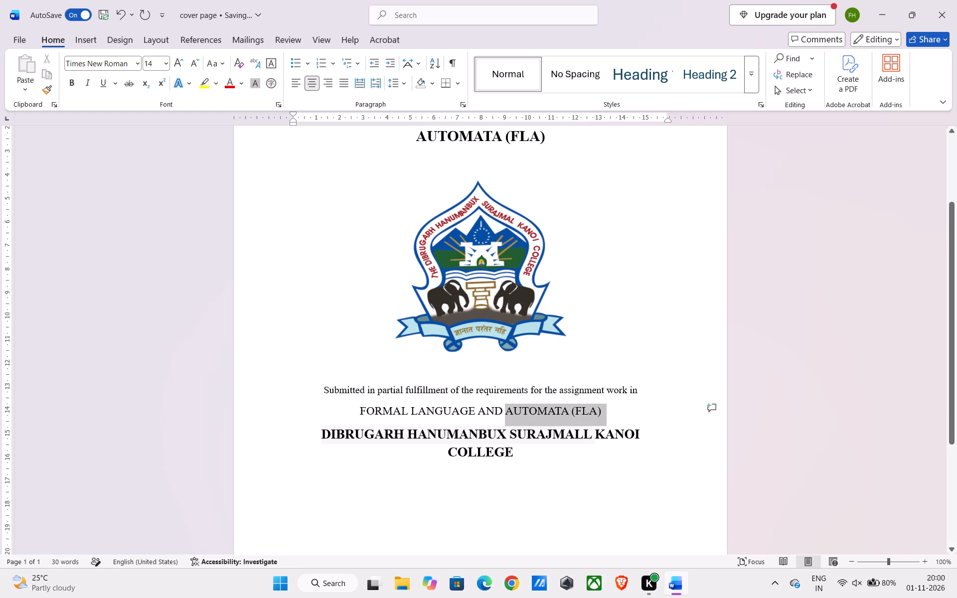
{"action": "right_click_drag", "start_coordinate": [504, 412], "coordinate": [362, 410]}
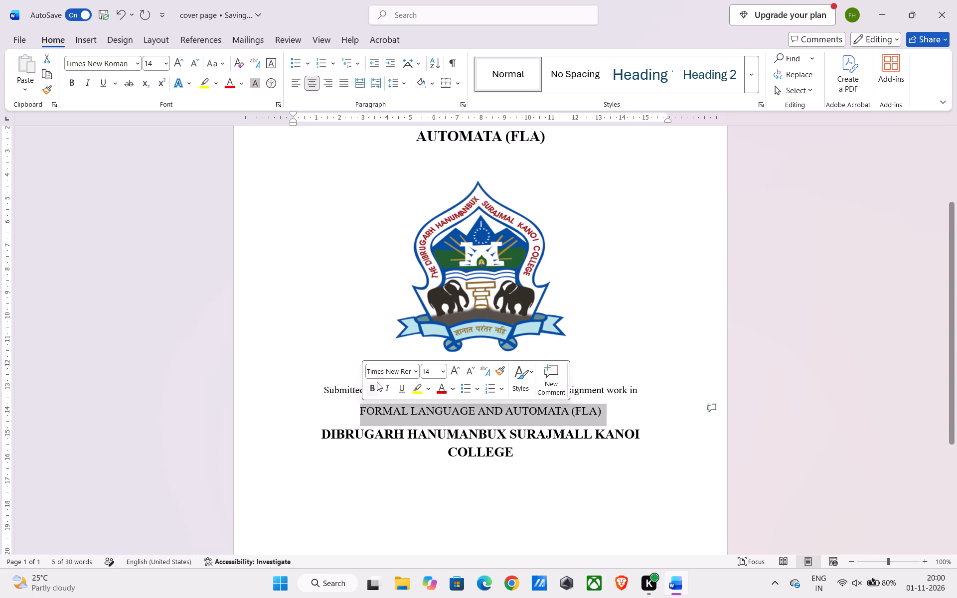
{"action": "left_click", "coordinate": [373, 387]}
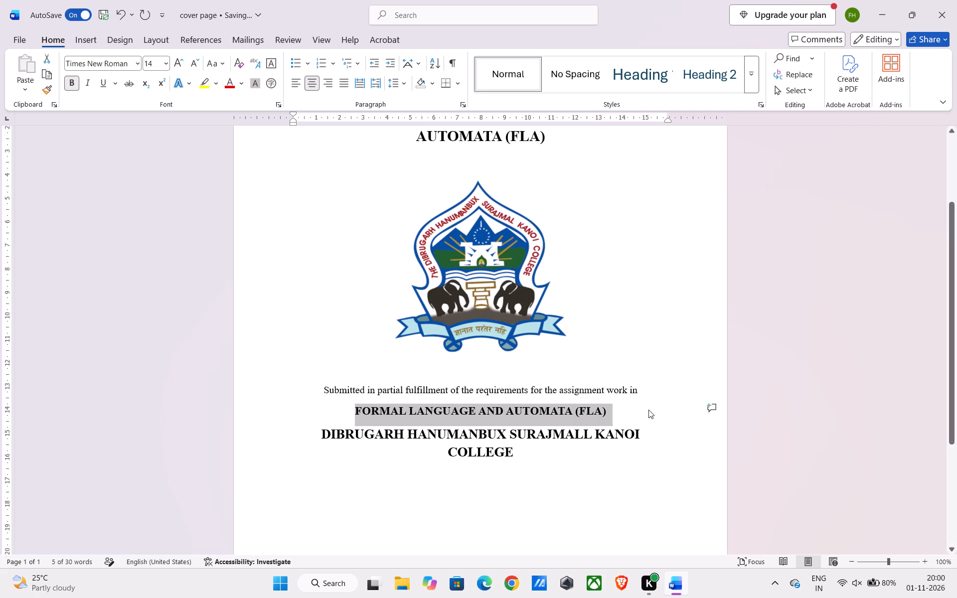
{"action": "left_click", "coordinate": [648, 410]}
{"action": "key", "text": "Return"}
Write "Under" in size 12 without bold, leaving one empty line beneath the college name.
{"action": "scroll", "coordinate": [648, 410], "scroll_direction": "down", "scroll_amount": 3}
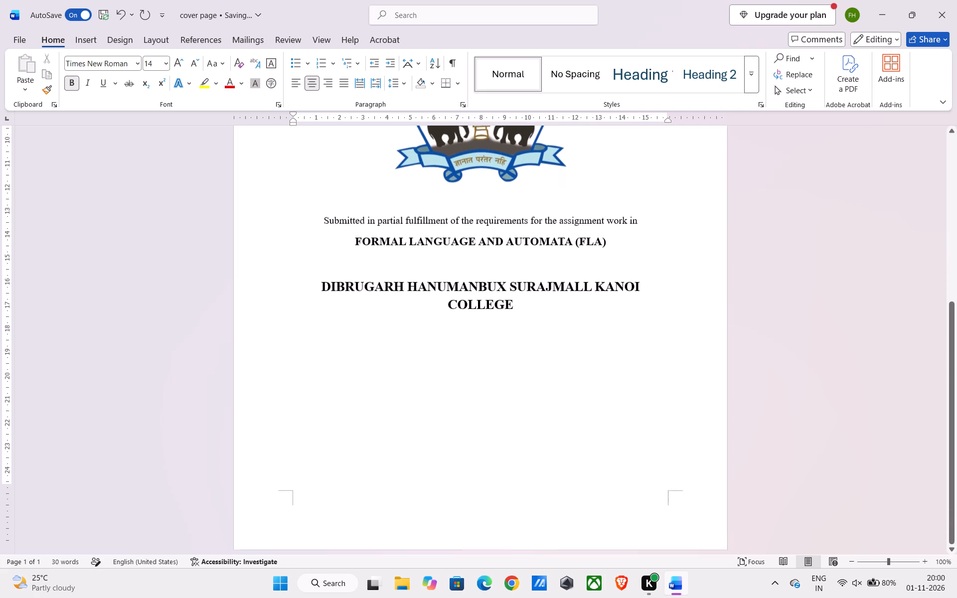
{"action": "scroll", "coordinate": [648, 410], "scroll_direction": "down", "scroll_amount": 1}
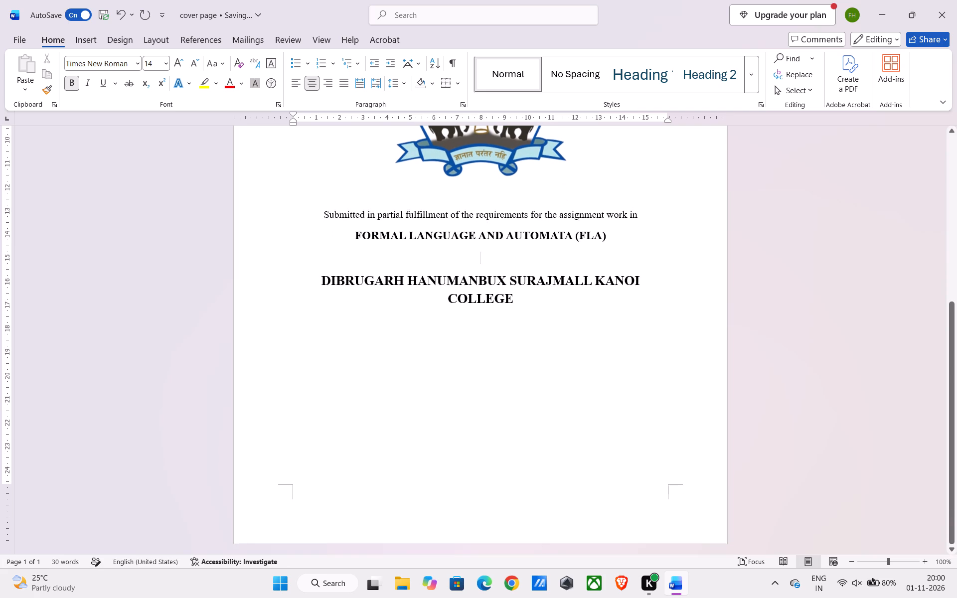
{"action": "left_click", "coordinate": [558, 299]}
{"action": "key", "text": "space"}
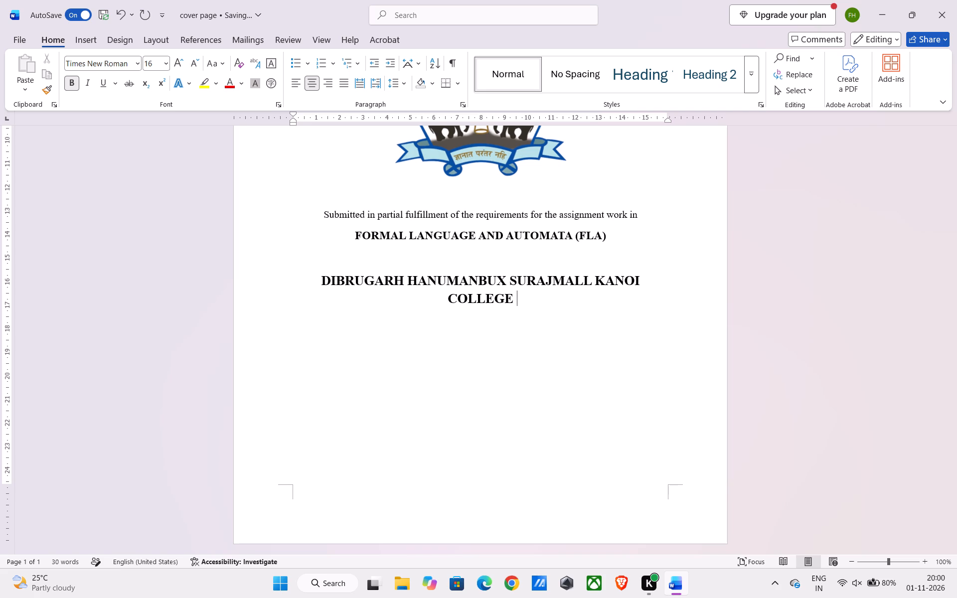
{"action": "scroll", "coordinate": [558, 299], "scroll_direction": "up", "scroll_amount": 7}
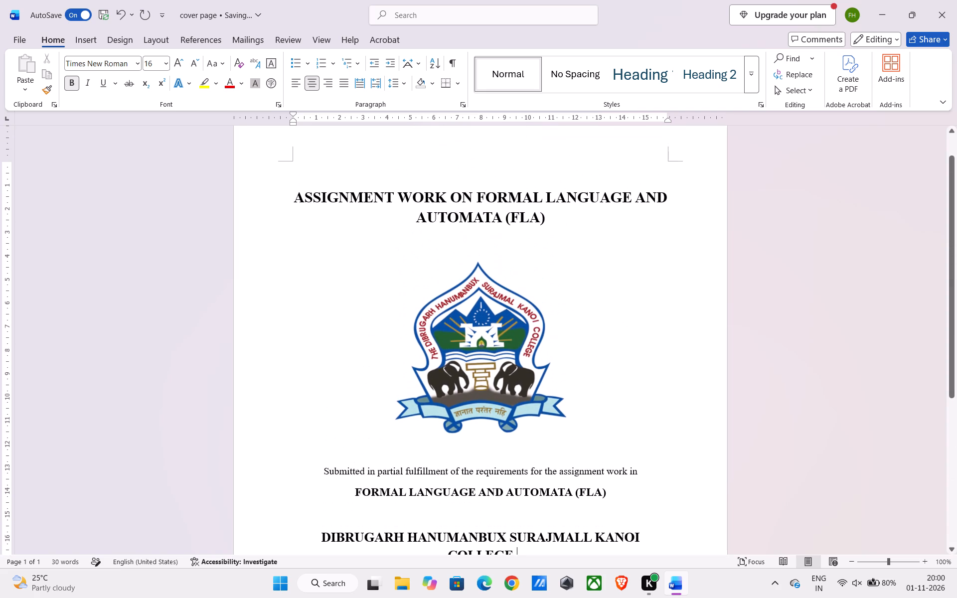
{"action": "scroll", "coordinate": [558, 299], "scroll_direction": "down", "scroll_amount": 4}
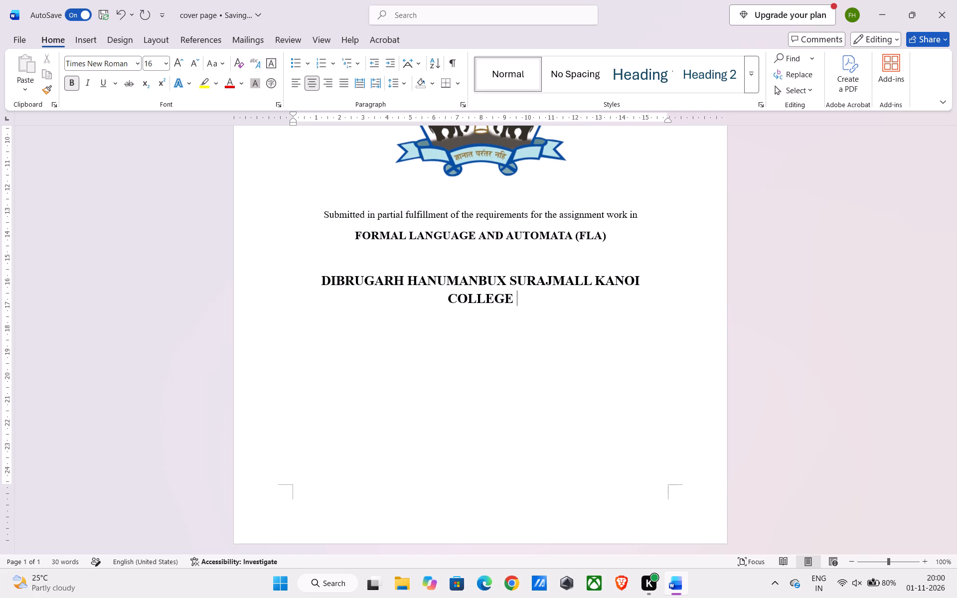
{"action": "key", "text": "Return"}
{"action": "key", "text": "Return"}
{"action": "type", "text": "unde"}
{"action": "key", "text": "BackSpace"}
{"action": "key", "text": "BackSpace"}
{"action": "key", "text": "BackSpace"}
{"action": "key", "text": "BackSpace"}
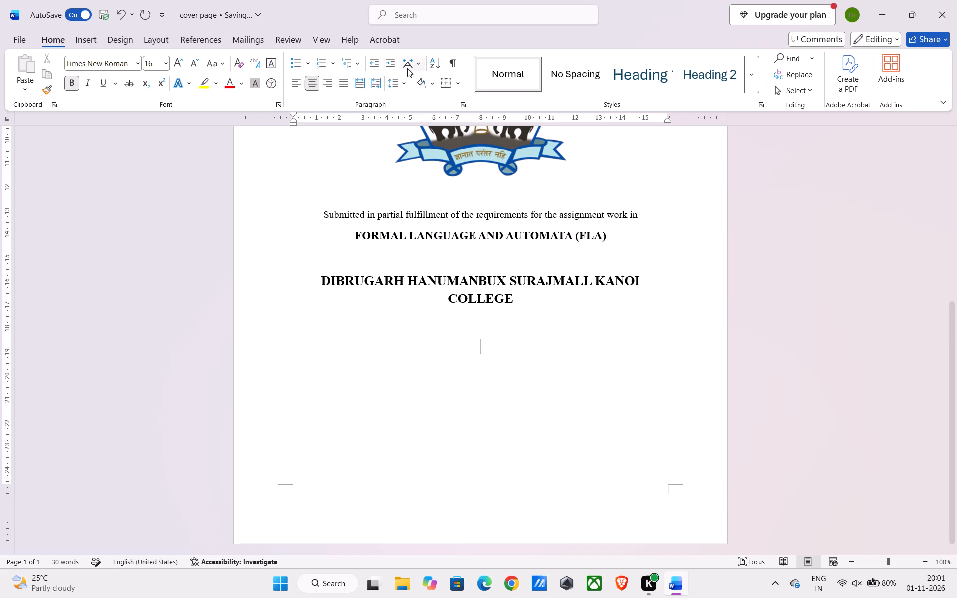
{"action": "left_click", "coordinate": [186, 67]}
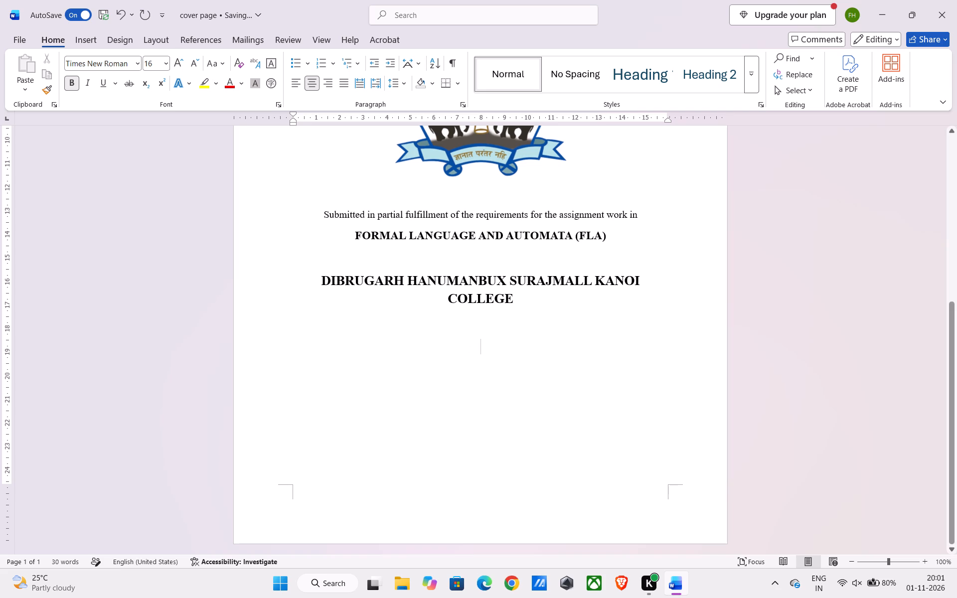
{"action": "double_click", "coordinate": [191, 65]}
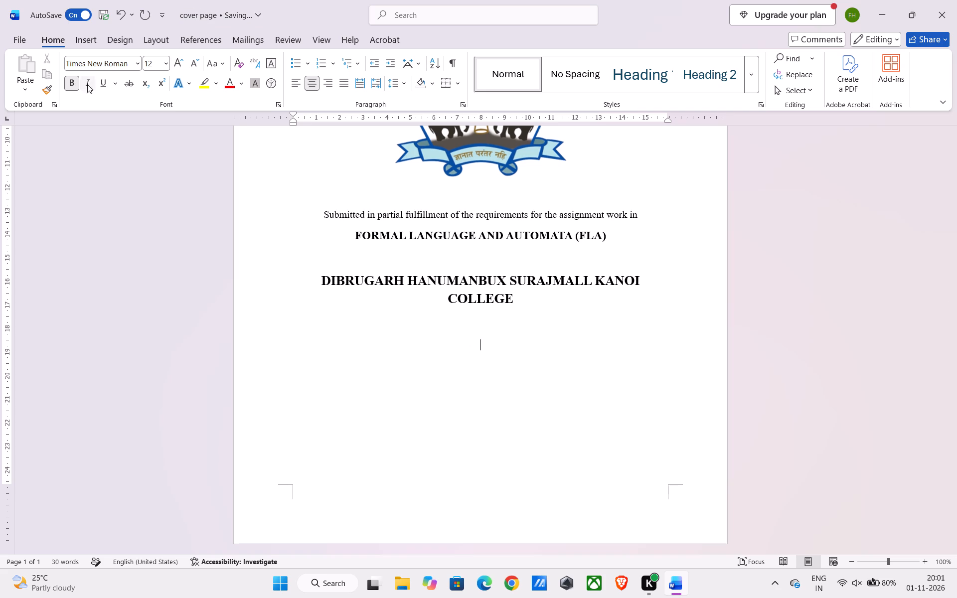
{"action": "left_click", "coordinate": [75, 83]}
{"action": "type", "text": "nder"}
Write "DEPARTMENT OF COMPUTER SCIENCE" in bold size 16 on a new line below "Under" and start another line beneath it.
{"action": "key", "text": "Return"}
{"action": "double_click", "coordinate": [177, 65]}
{"action": "left_click", "coordinate": [70, 83]}
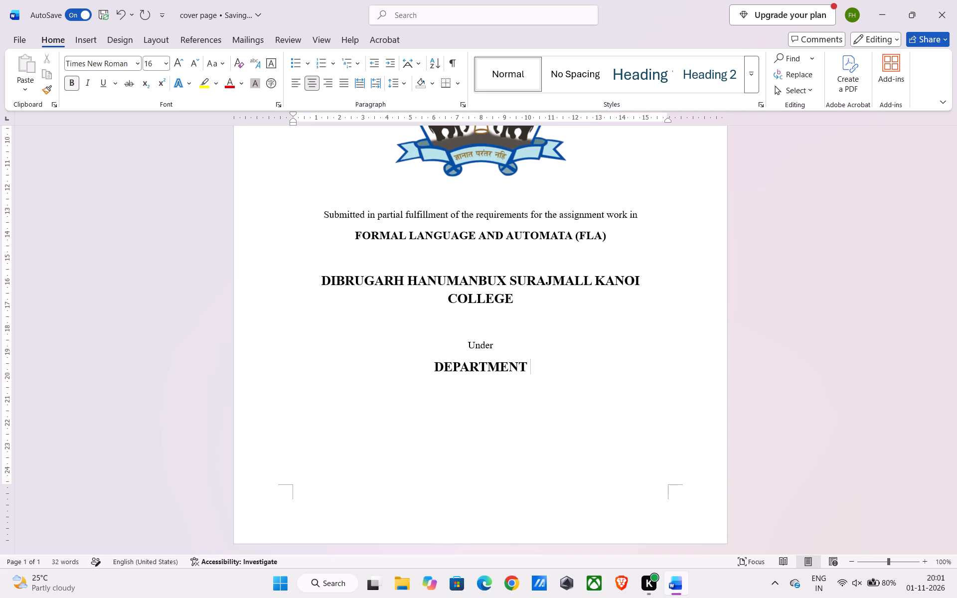
{"action": "type", "text": "OF COMPUTER SCIENCE"}
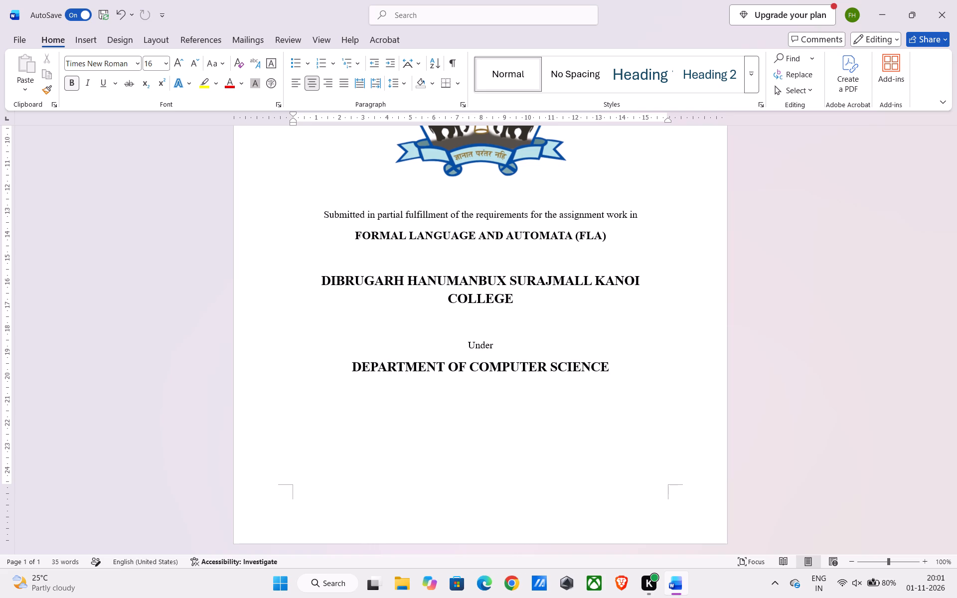
{"action": "key", "text": "Return"}
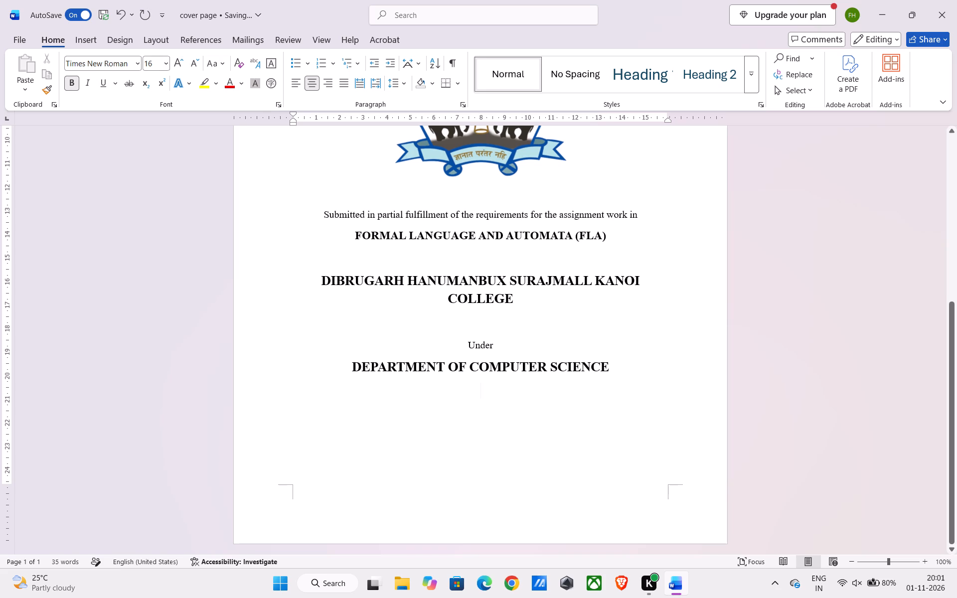
Copy the full college name heading between the subject line and "Under", and delete it from there.
{"action": "right_click_drag", "start_coordinate": [516, 301], "coordinate": [305, 269]}
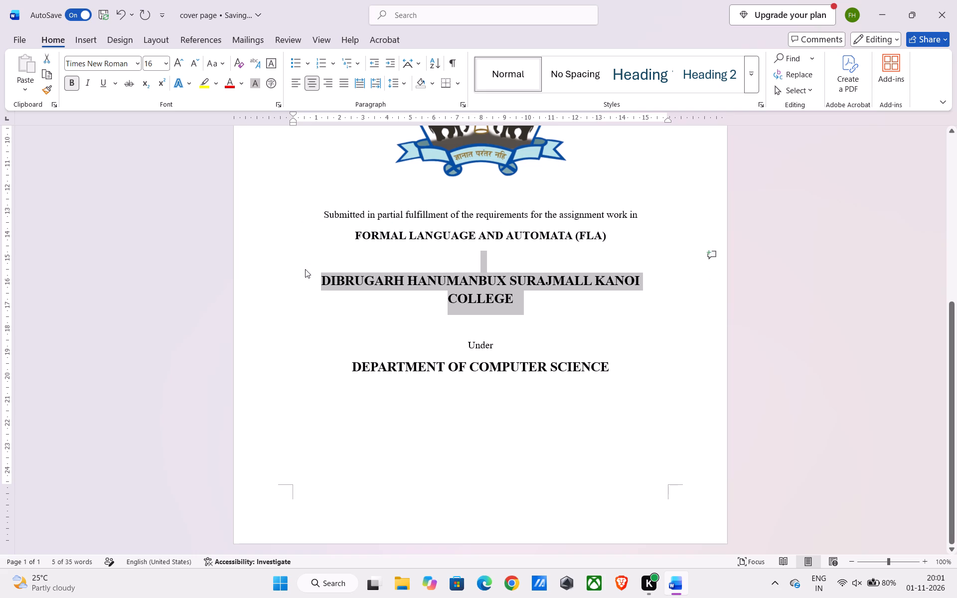
{"action": "key", "text": "ctrl+c"}
{"action": "key", "text": "BackSpace"}
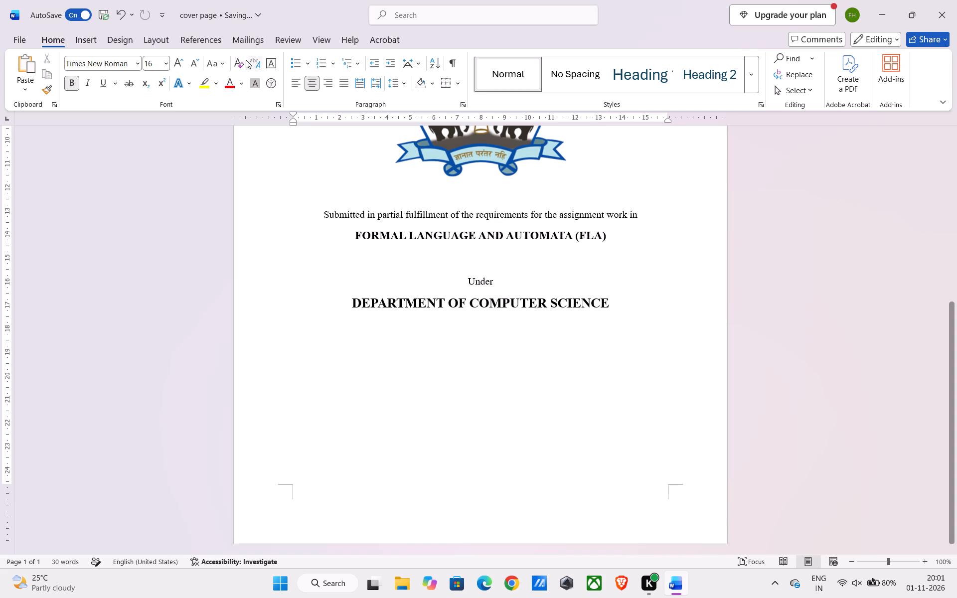
Write "BCA 3rd Semester" in size 14 with "rd" as superscript below the subject line, and add an empty line beneath it.
{"action": "left_click", "coordinate": [198, 62]}
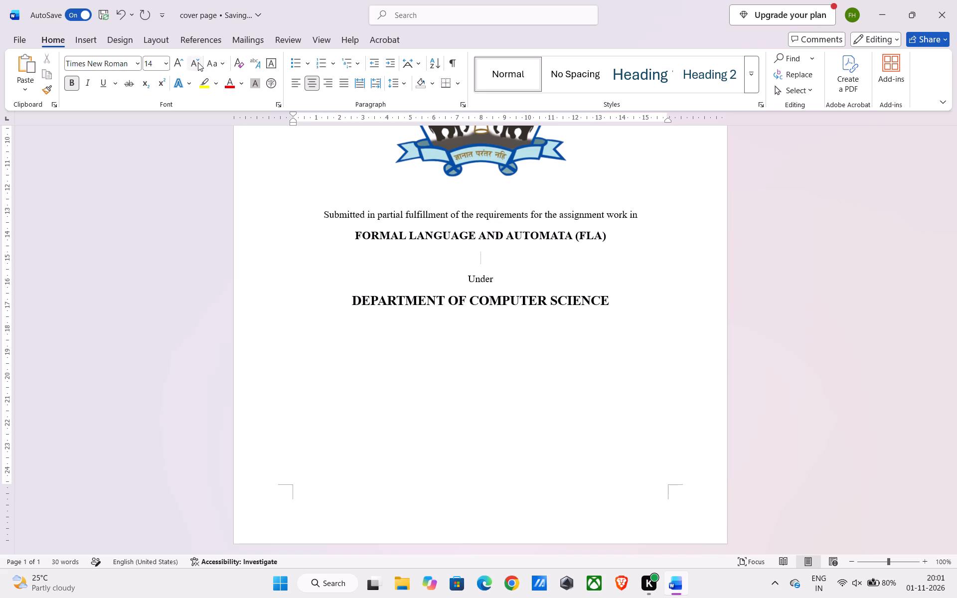
{"action": "type", "text": "BCA"}
{"action": "key", "text": "space"}
{"action": "key", "text": "3"}
{"action": "left_click", "coordinate": [163, 85]}
{"action": "type", "text": "RE"}
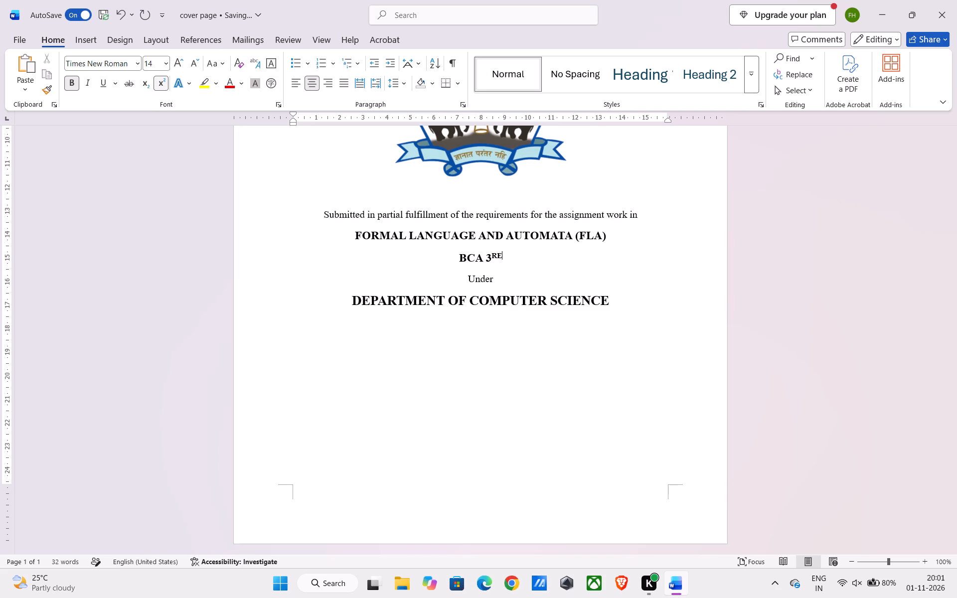
{"action": "key", "text": "BackSpace"}
{"action": "key", "text": "BackSpace"}
{"action": "key", "text": "s"}
{"action": "type", "text": "emes"}
{"action": "key", "text": "BackSpace"}
{"action": "key", "text": "BackSpace"}
{"action": "key", "text": "BackSpace"}
{"action": "key", "text": "BackSpace"}
{"action": "key", "text": "BackSpace"}
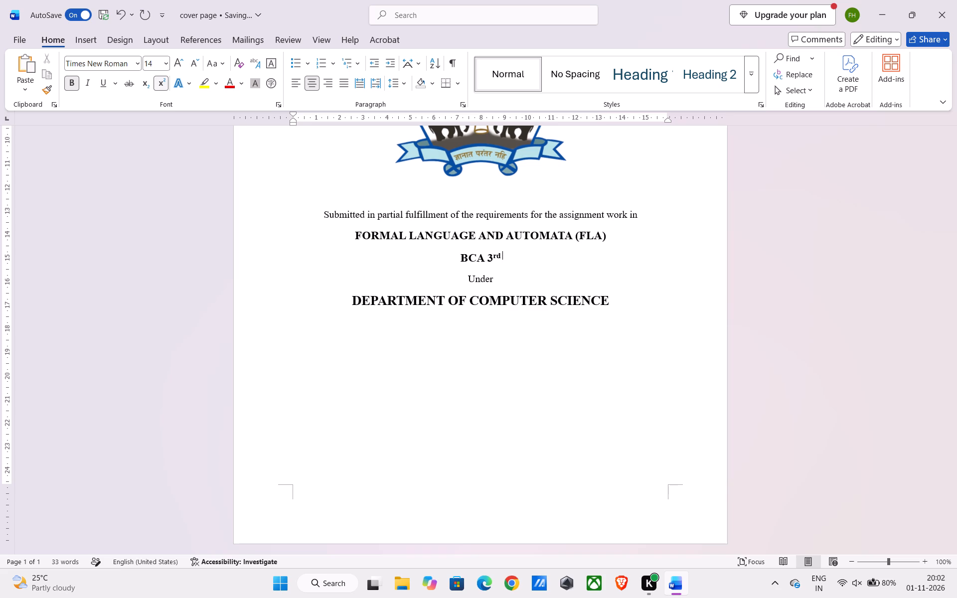
{"action": "left_click", "coordinate": [159, 81]}
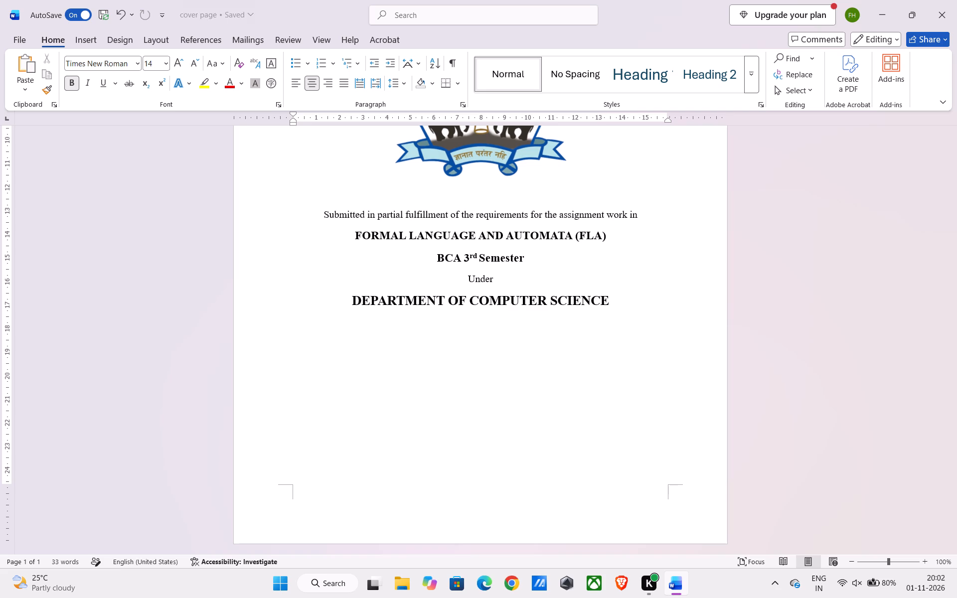
{"action": "key", "text": "Return"}
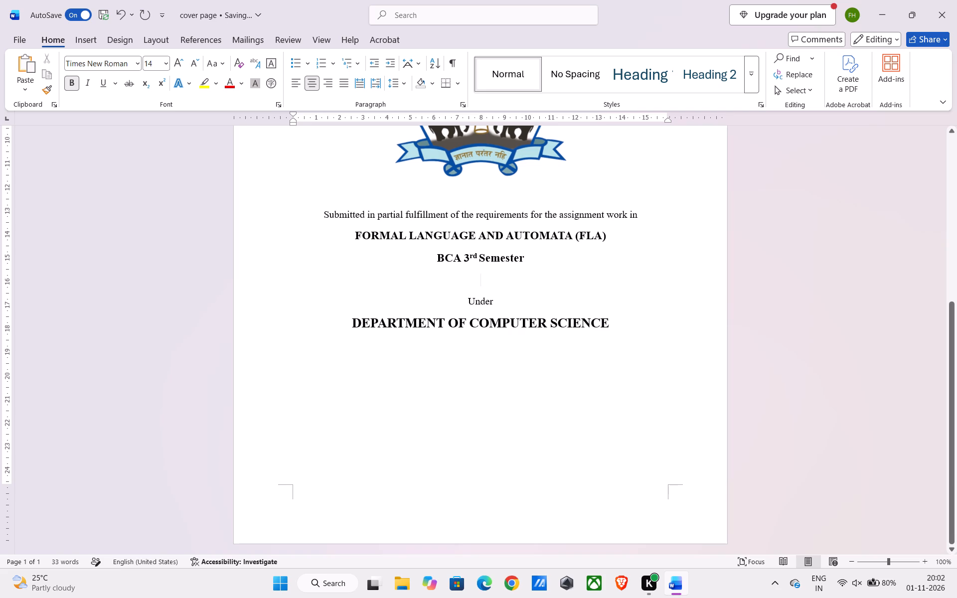
Write "DHSK COLLEGE (AUTONOMOUS)" on a new line directly below the department name.
{"action": "left_click", "coordinate": [637, 330]}
{"action": "key", "text": "Return"}
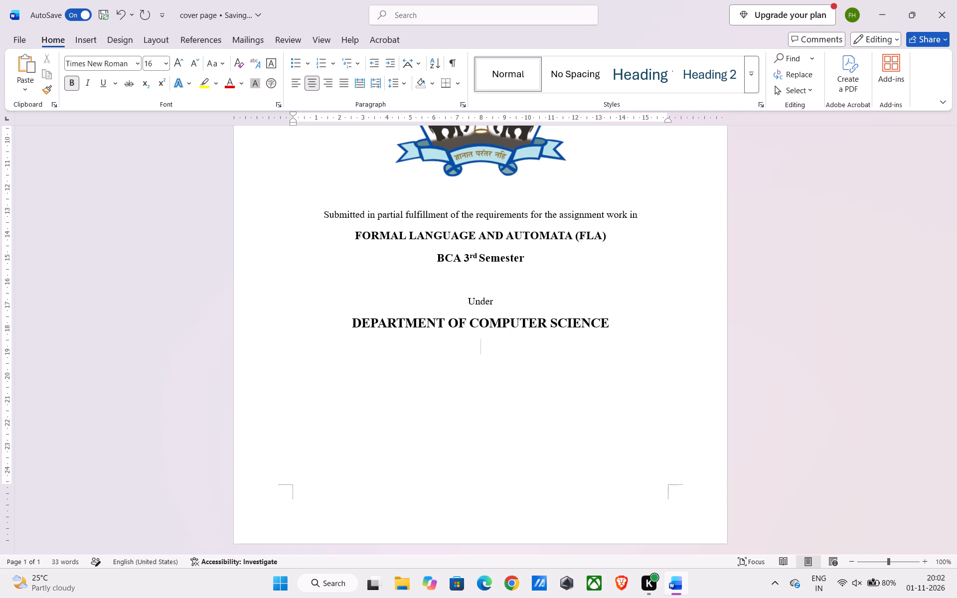
{"action": "type", "text": "DHSK"}
{"action": "key", "text": "space"}
{"action": "type", "text": "COLLEGE"}
{"action": "type", "text": "()"}
{"action": "key", "text": "Left"}
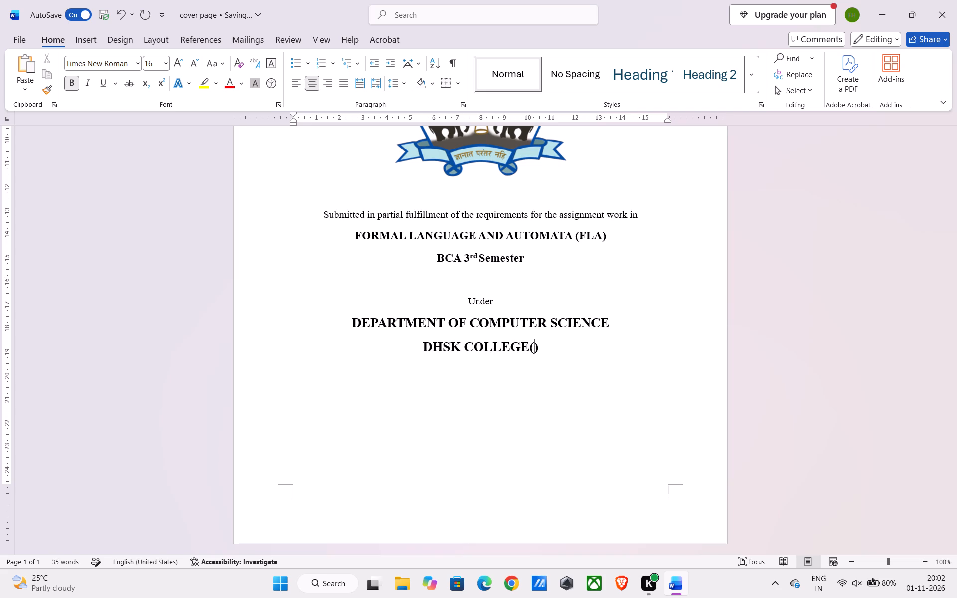
{"action": "key", "text": "Left"}
{"action": "key", "text": "space"}
{"action": "key", "text": "Right"}
{"action": "type", "text": "AUTONO"}
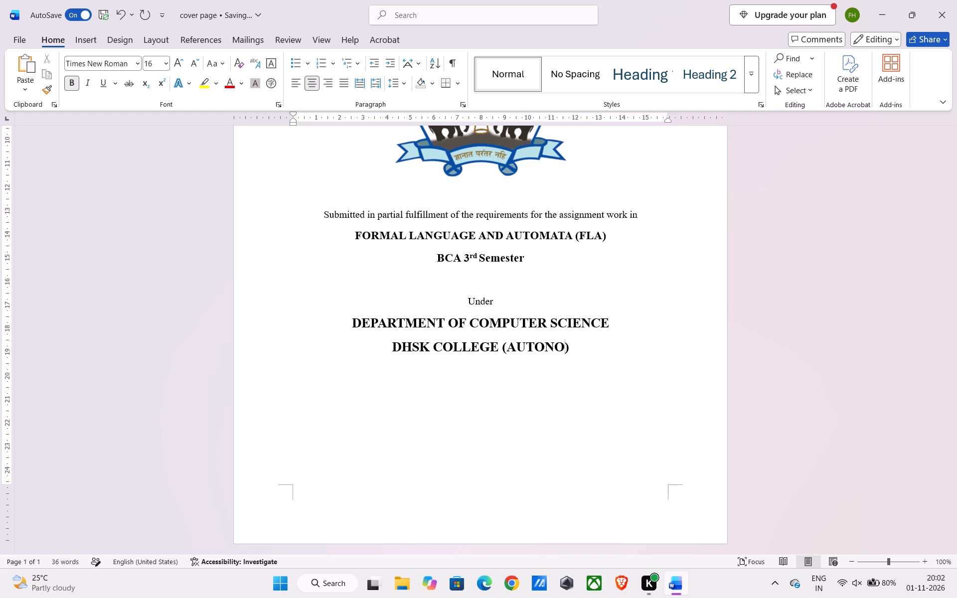
{"action": "type", "text": "MOUS"}
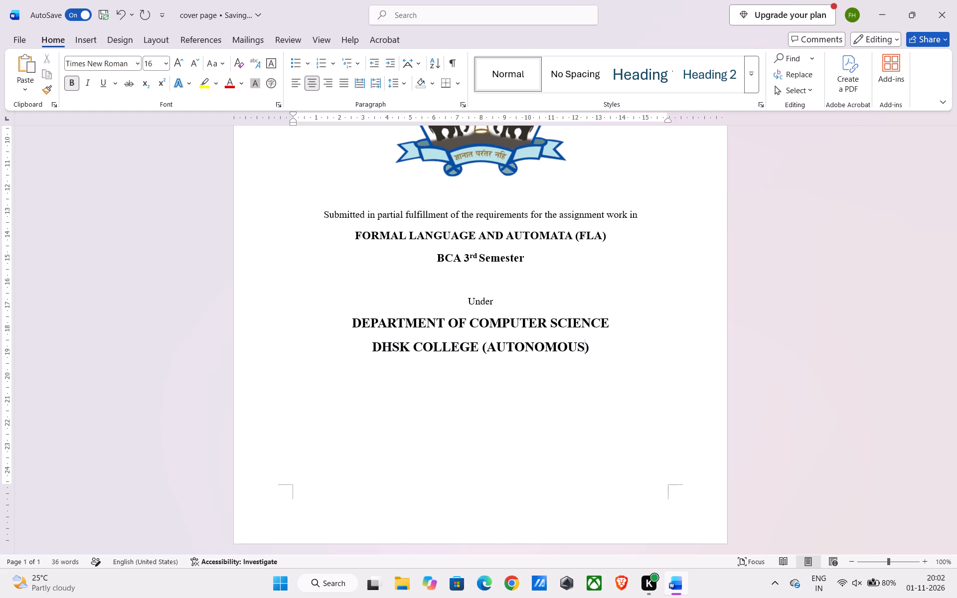
{"action": "key", "text": "Right"}
Add an empty line between the department name and the DHSK College line.
{"action": "key", "text": "Up"}
{"action": "key", "text": "Right"}
{"action": "key", "text": "Right"}
{"action": "key", "text": "Return"}
{"action": "key", "text": "Down"}
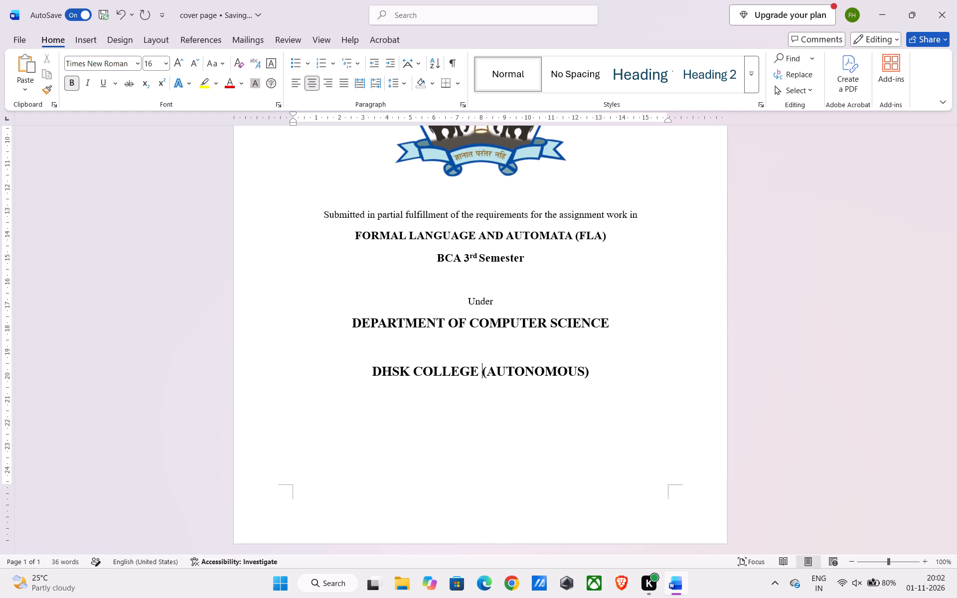
Add a left-aligned bold "Submitted By :" line in size 12 below the DHSK College line, leaving an empty line between them.
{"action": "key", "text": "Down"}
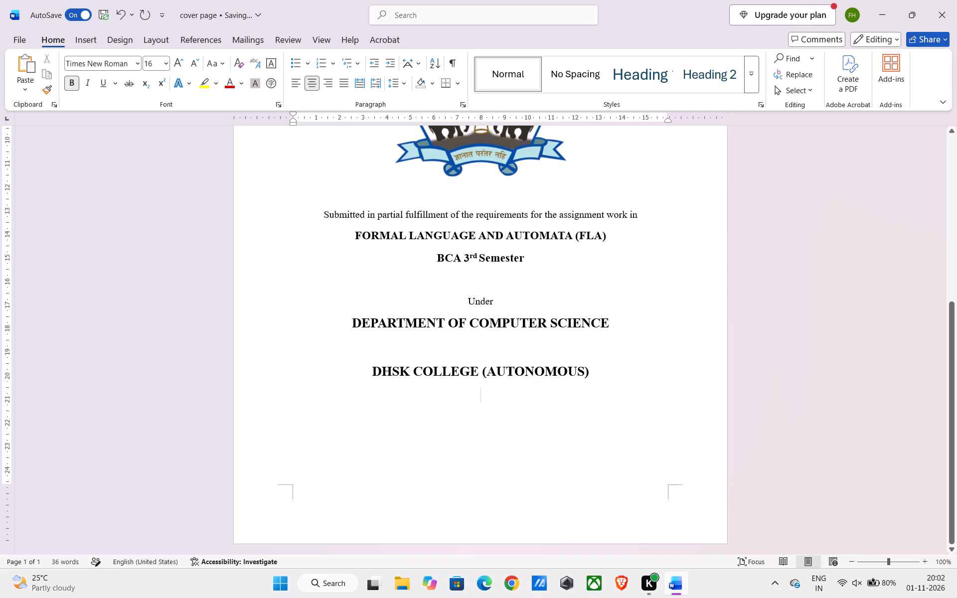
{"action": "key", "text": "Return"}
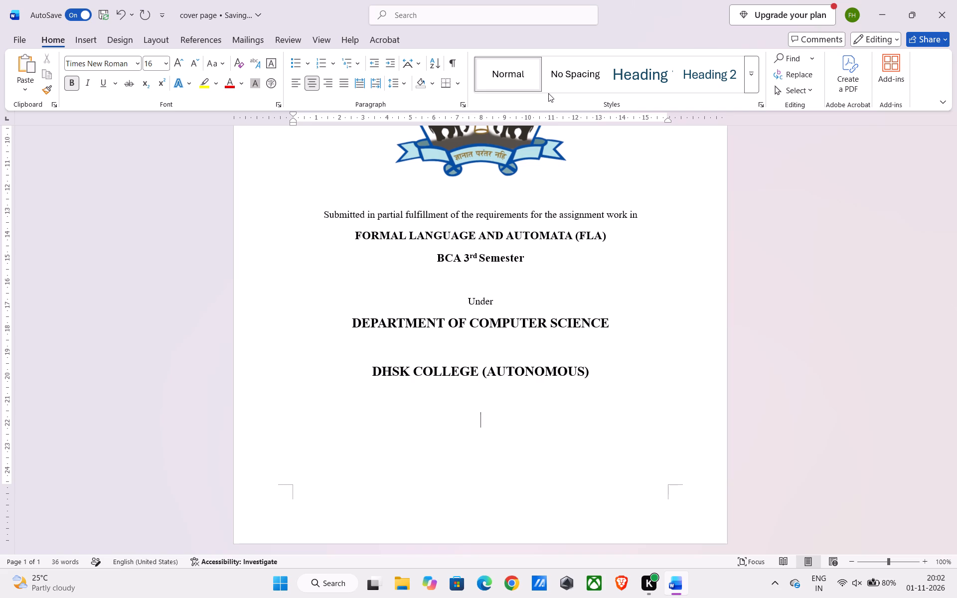
{"action": "left_click", "coordinate": [293, 86]}
{"action": "double_click", "coordinate": [193, 64]}
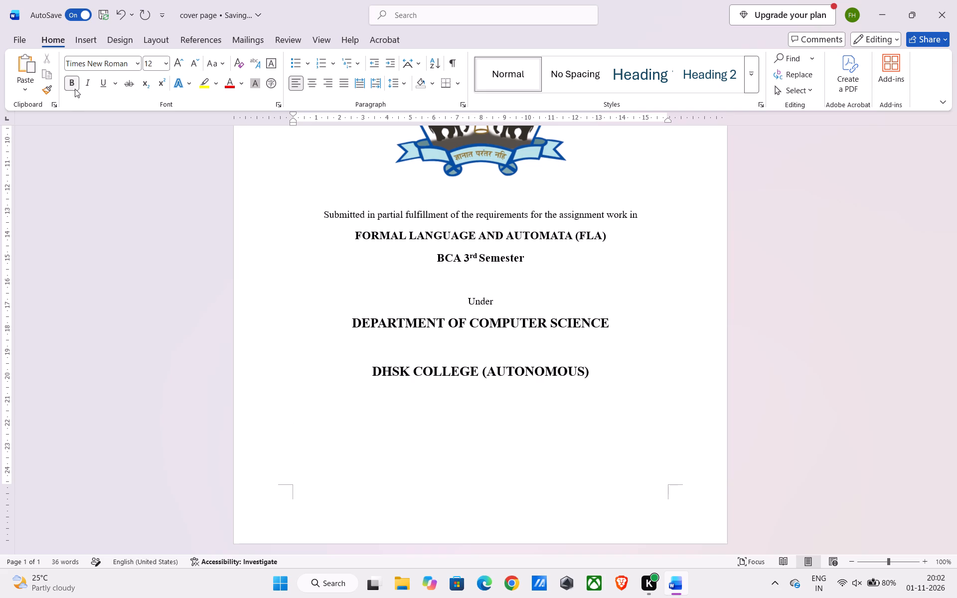
{"action": "left_click", "coordinate": [68, 84]}
{"action": "left_click", "coordinate": [68, 84]}
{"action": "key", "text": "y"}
{"action": "key", "text": "BackSpace"}
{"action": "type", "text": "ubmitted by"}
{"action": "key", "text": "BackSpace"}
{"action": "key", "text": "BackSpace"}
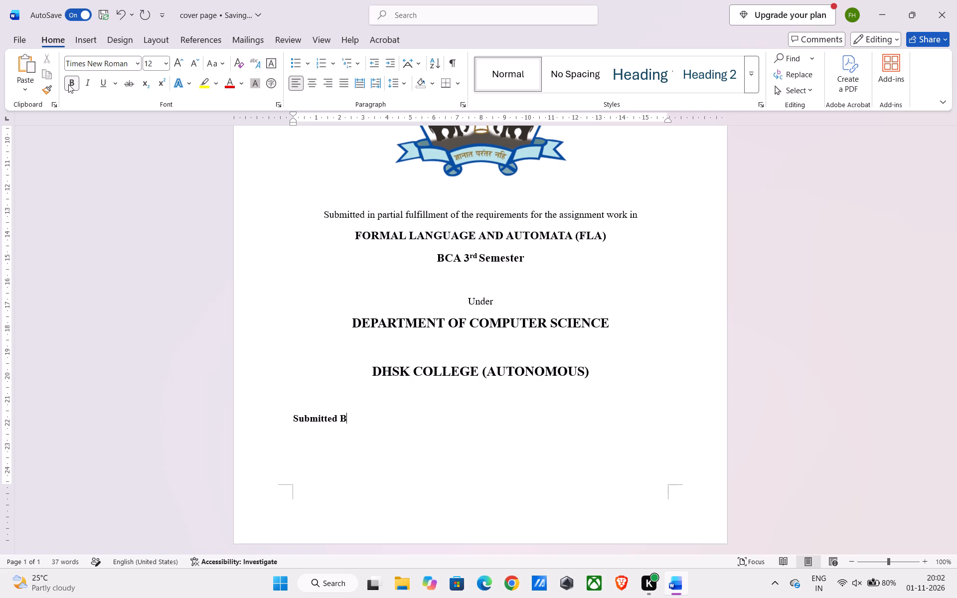
Write the student's name in non-bold text on the line under "Submitted By :" and start a new line beneath it.
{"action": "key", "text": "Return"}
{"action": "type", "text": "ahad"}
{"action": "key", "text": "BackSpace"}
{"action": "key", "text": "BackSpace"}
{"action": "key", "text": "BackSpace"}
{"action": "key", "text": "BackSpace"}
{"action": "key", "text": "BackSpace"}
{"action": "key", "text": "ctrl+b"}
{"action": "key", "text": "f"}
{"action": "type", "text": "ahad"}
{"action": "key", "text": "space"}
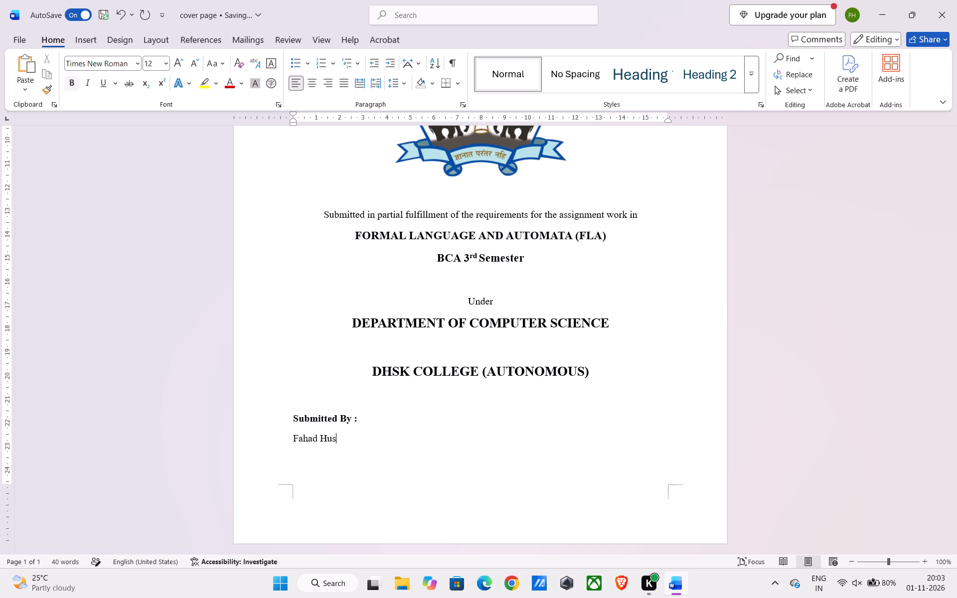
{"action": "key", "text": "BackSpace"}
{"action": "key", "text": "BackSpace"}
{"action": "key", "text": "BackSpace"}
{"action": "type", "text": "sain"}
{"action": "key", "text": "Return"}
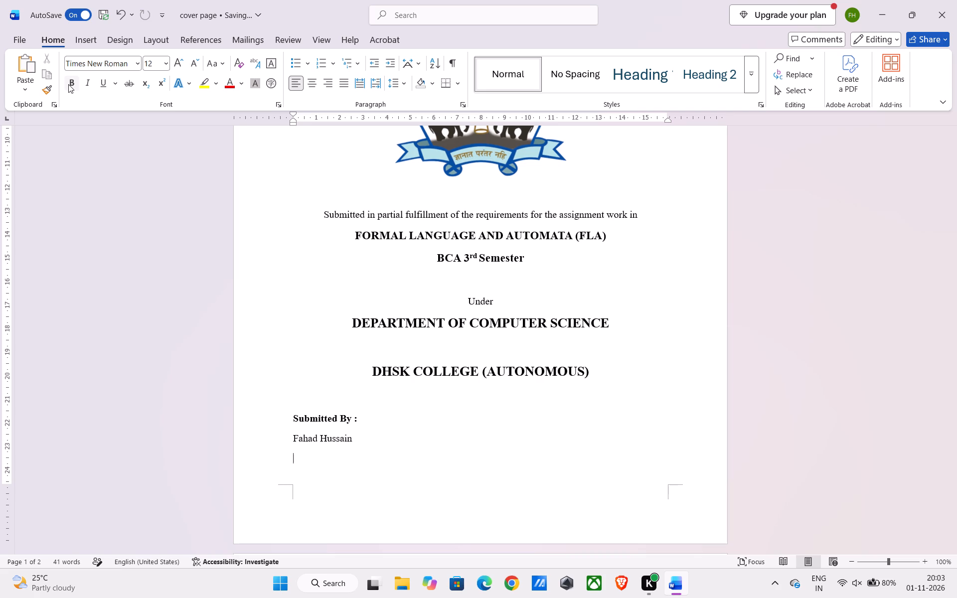
Insert the label "Name :- " in front of the student's name.
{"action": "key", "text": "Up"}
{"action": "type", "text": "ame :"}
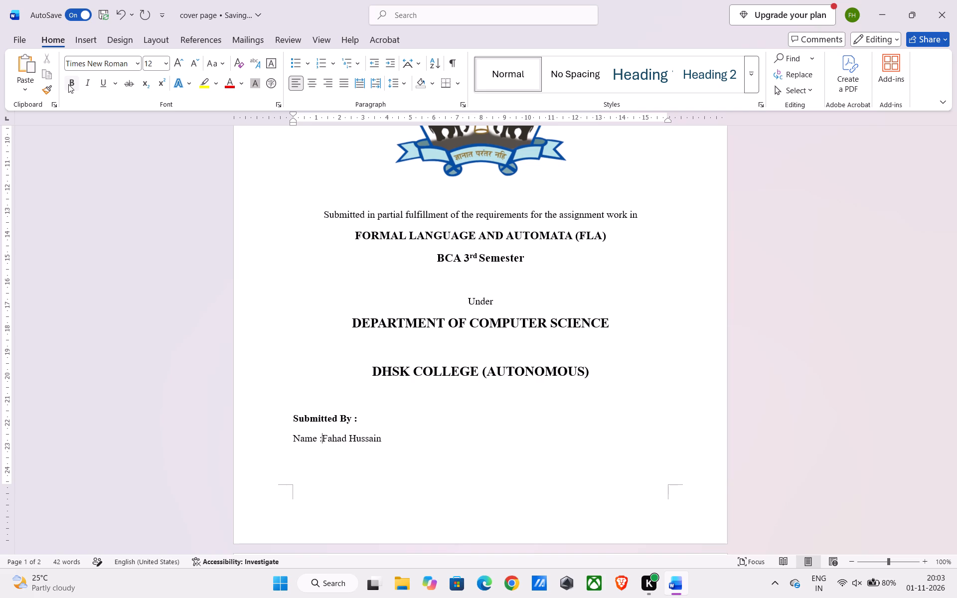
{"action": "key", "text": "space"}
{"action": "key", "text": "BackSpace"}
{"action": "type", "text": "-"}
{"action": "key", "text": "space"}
Start the roll entry on the empty line below the student's name.
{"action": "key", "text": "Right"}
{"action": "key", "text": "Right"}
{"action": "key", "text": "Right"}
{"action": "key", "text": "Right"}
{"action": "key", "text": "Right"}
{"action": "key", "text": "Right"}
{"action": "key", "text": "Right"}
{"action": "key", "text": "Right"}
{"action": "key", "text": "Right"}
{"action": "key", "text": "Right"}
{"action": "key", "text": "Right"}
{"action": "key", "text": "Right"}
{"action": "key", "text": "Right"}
Add a "Roll No. :-" line with the student's roll number below the name, separated by two spaces.
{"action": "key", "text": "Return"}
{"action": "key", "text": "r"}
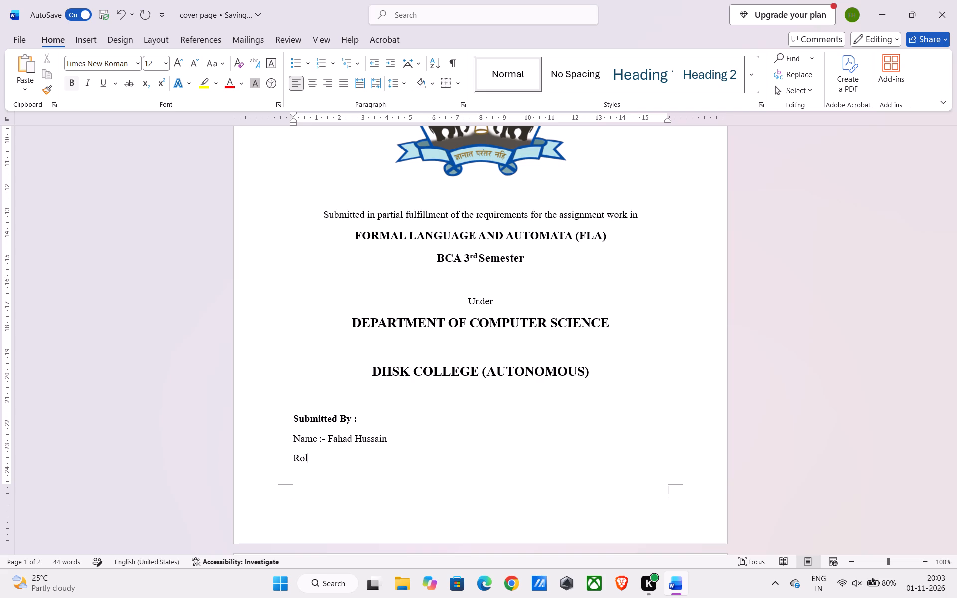
{"action": "key", "text": "comma"}
{"action": "key", "text": "BackSpace"}
{"action": "type", "text": ". :-"}
{"action": "key", "text": "space"}
{"action": "type", "text": "34"}
{"action": "key", "text": "Left"}
{"action": "key", "text": "Left"}
{"action": "key", "text": "space"}
{"action": "key", "text": "Right"}
{"action": "key", "text": "Right"}
Add the line "Semester :- 3rd Semester, BCA" below the roll number, with "rd" as superscript.
{"action": "key", "text": "Return"}
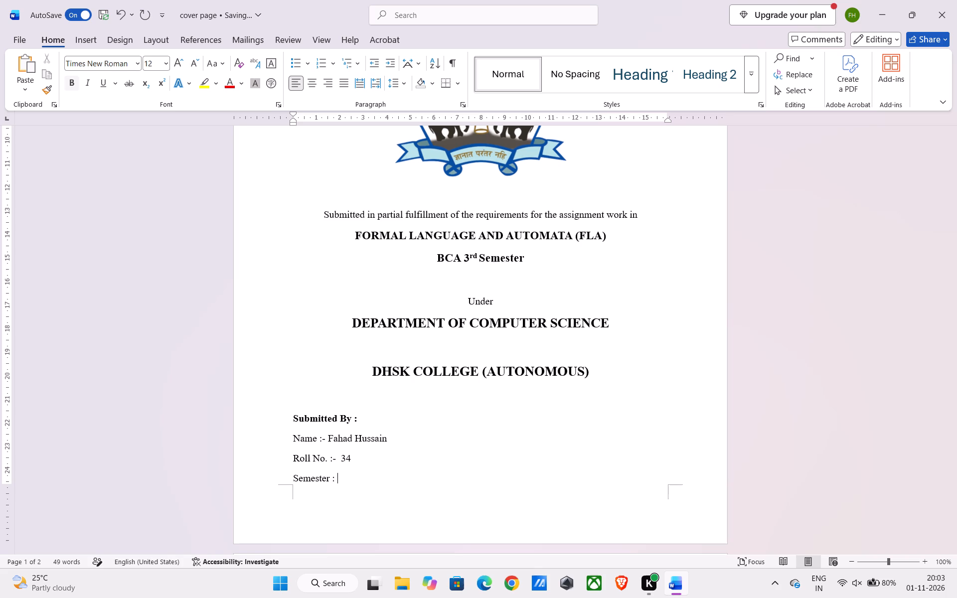
{"action": "key", "text": "BackSpace"}
{"action": "type", "text": "-"}
{"action": "key", "text": "space"}
{"action": "key", "text": "3"}
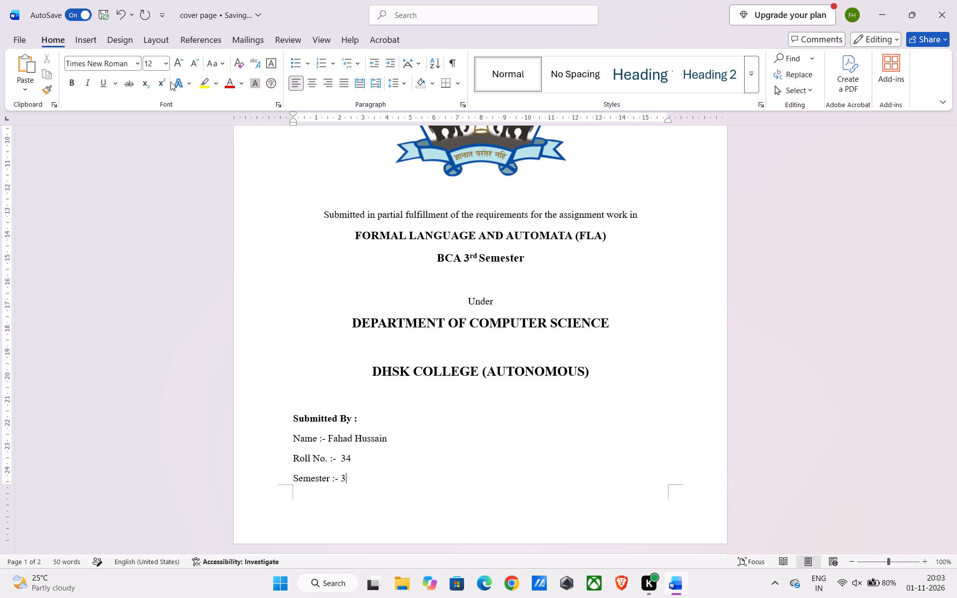
{"action": "left_click", "coordinate": [165, 81]}
{"action": "type", "text": "rdn"}
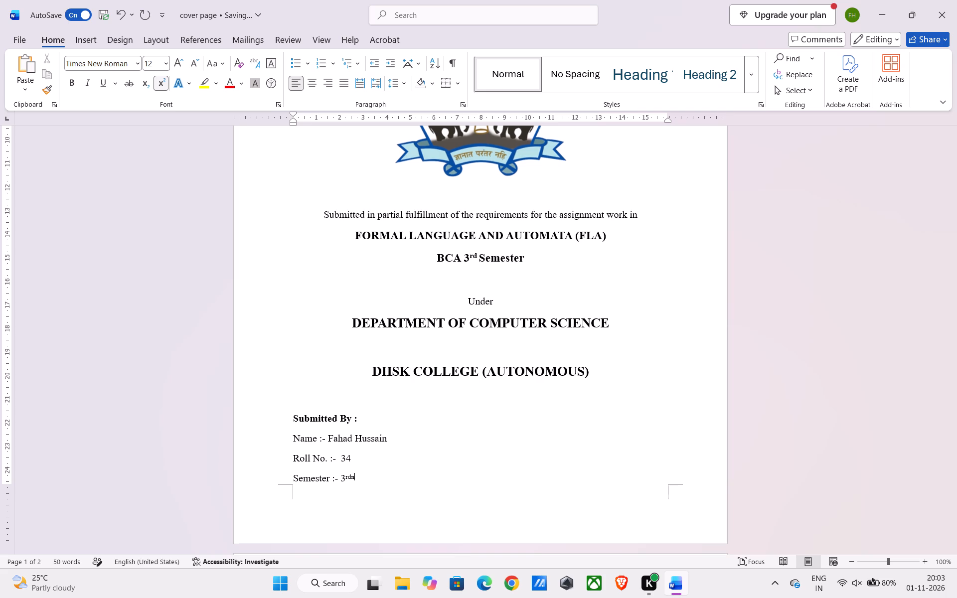
{"action": "key", "text": "BackSpace"}
{"action": "left_click", "coordinate": [165, 81]}
{"action": "key", "text": "space"}
{"action": "key", "text": "Return"}
{"action": "type", "text": "\\\\"}
{"action": "key", "text": "BackSpace"}
{"action": "key", "text": "BackSpace"}
{"action": "key", "text": "BackSpace"}
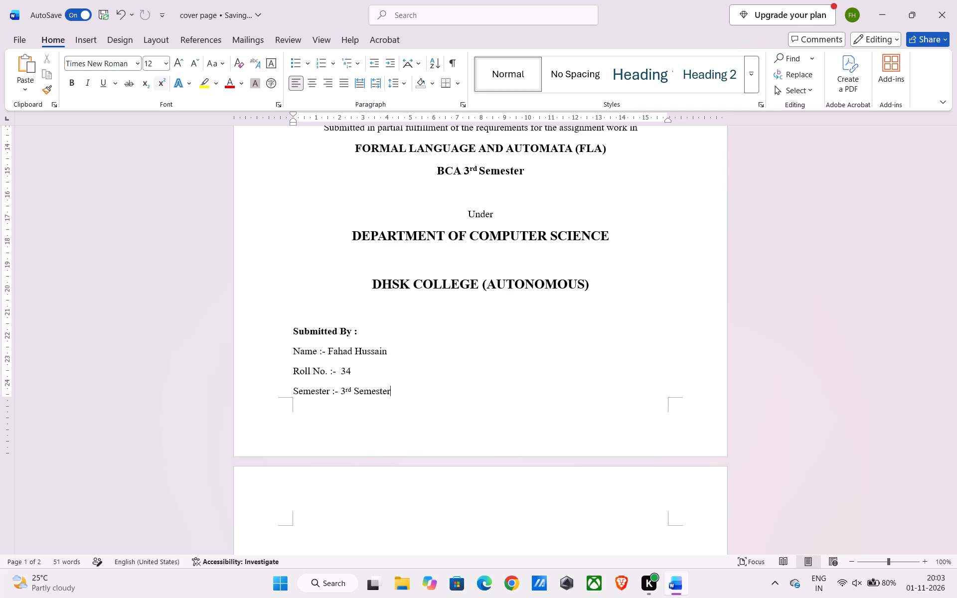
{"action": "type", "text": ","}
{"action": "key", "text": "space"}
{"action": "type", "text": "BCA"}
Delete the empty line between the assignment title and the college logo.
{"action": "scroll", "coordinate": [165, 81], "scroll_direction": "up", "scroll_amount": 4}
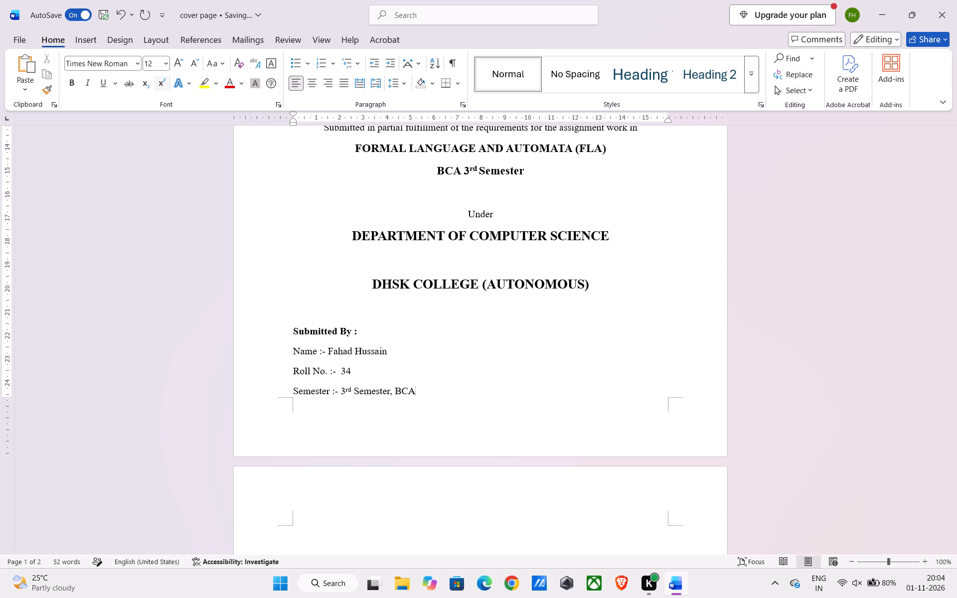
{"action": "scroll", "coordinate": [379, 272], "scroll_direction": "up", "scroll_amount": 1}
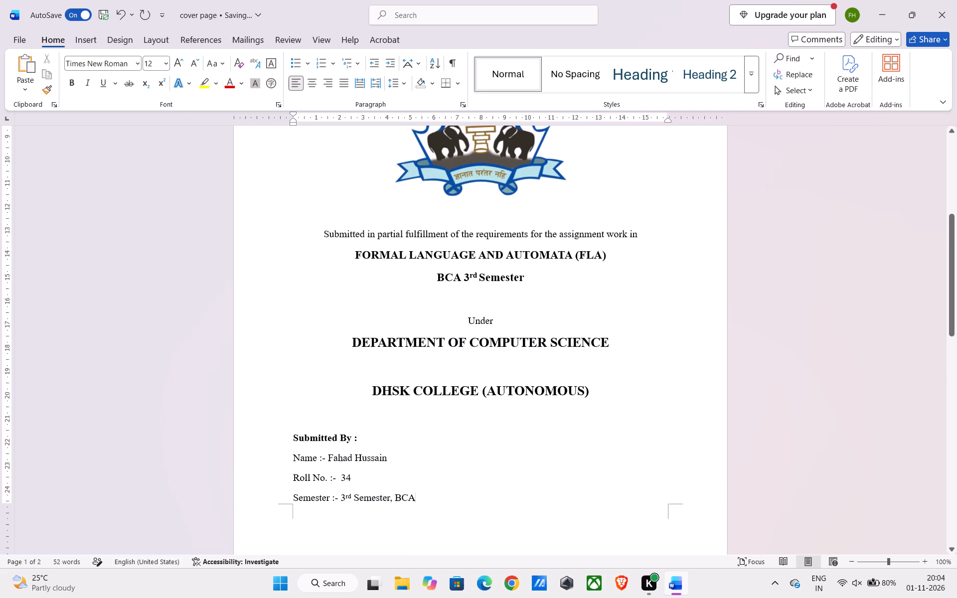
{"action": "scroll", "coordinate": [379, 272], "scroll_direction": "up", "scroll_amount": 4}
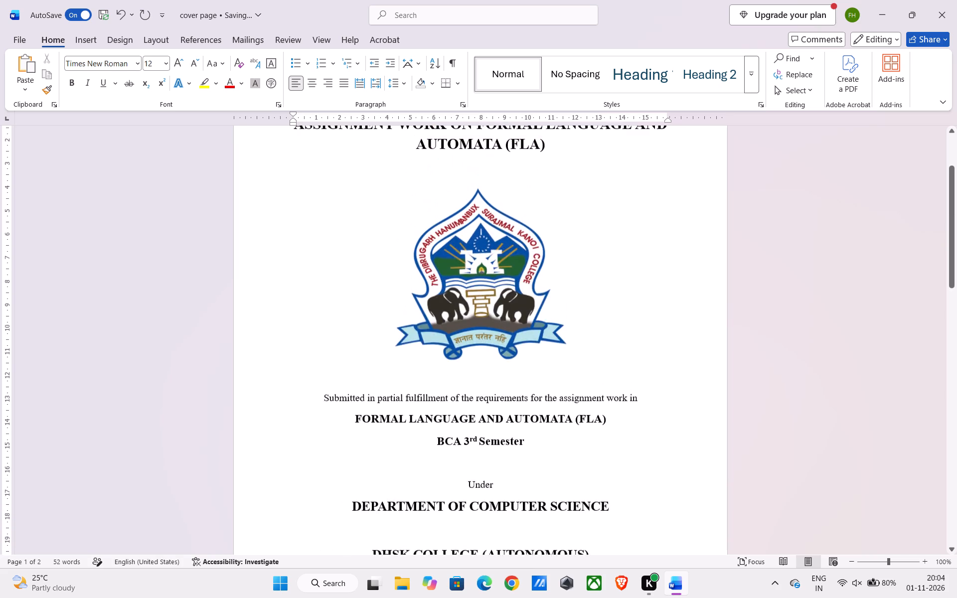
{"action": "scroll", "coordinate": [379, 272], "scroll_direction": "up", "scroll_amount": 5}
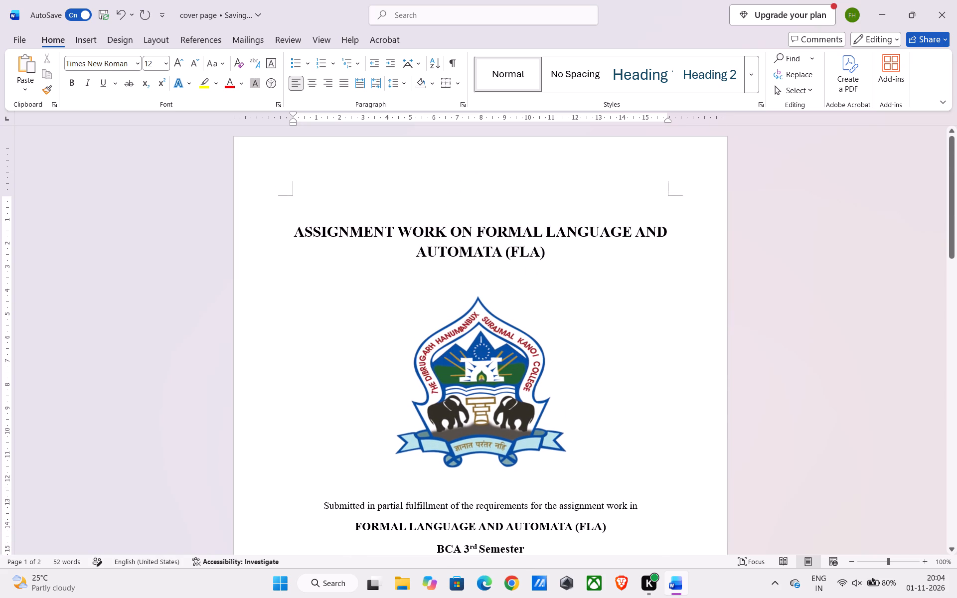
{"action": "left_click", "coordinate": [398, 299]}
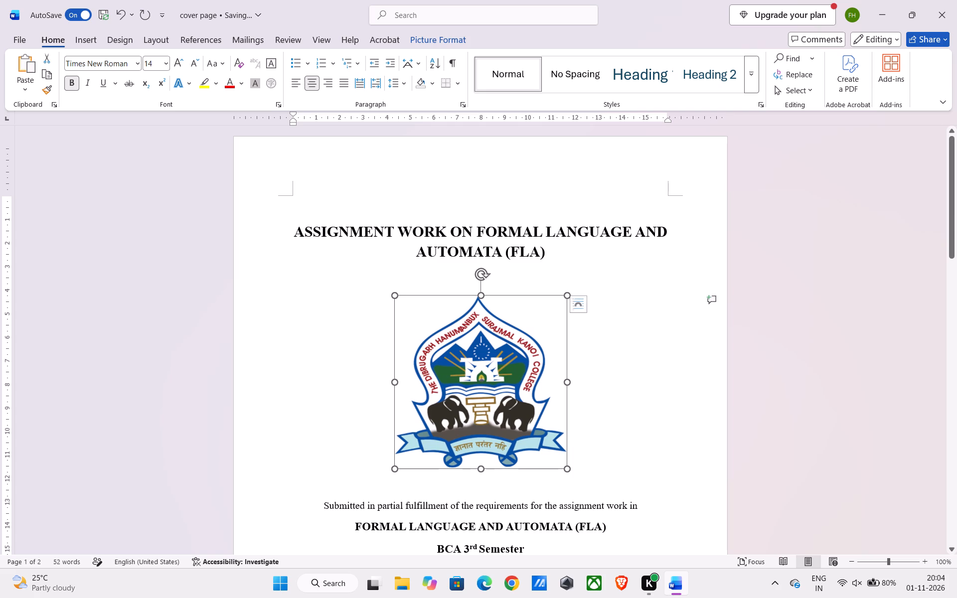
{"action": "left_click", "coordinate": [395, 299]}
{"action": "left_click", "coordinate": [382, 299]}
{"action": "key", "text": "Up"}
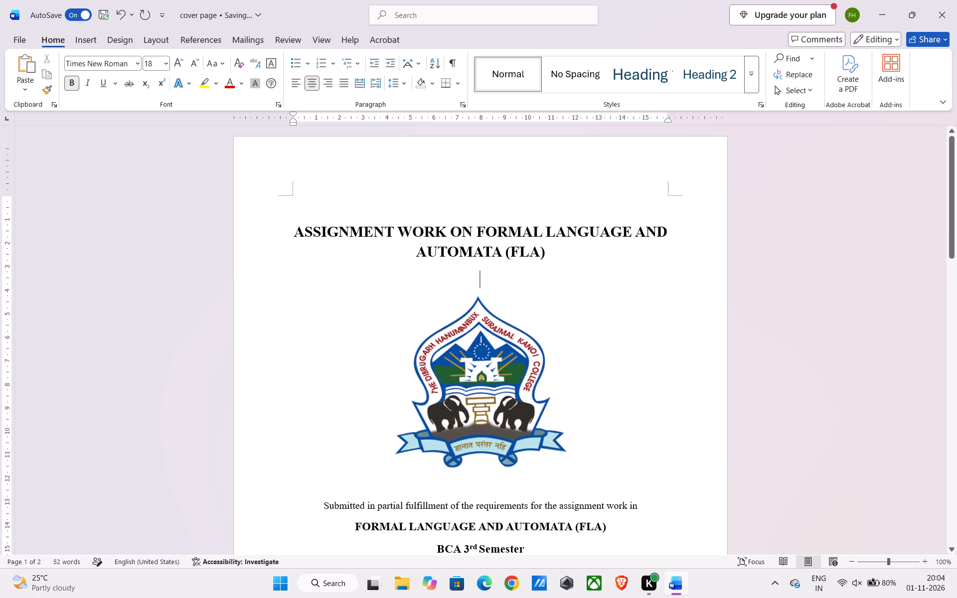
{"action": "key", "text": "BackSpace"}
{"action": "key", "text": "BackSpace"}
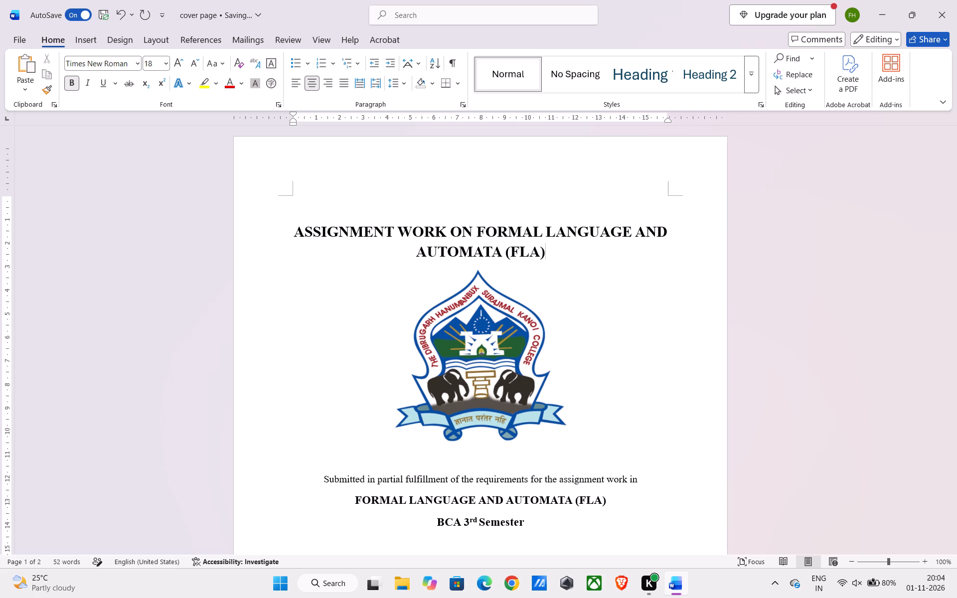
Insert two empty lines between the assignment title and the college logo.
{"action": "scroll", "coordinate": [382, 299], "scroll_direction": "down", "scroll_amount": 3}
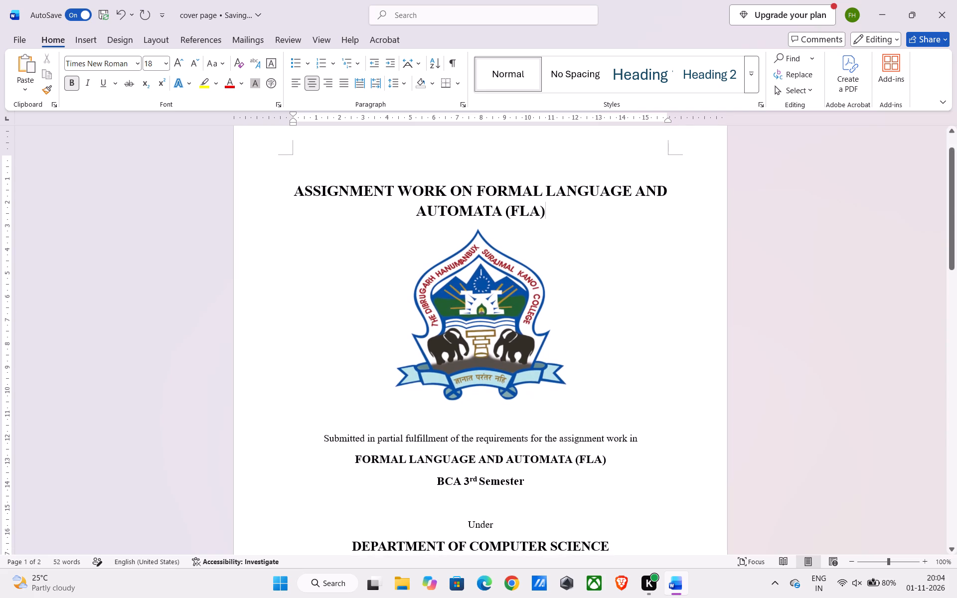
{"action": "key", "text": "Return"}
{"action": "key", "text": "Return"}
Delete the empty line between the department name and "DHSK COLLEGE (AUTONOMOUS)".
{"action": "scroll", "coordinate": [382, 299], "scroll_direction": "down", "scroll_amount": 4}
{"action": "scroll", "coordinate": [382, 299], "scroll_direction": "up", "scroll_amount": 1}
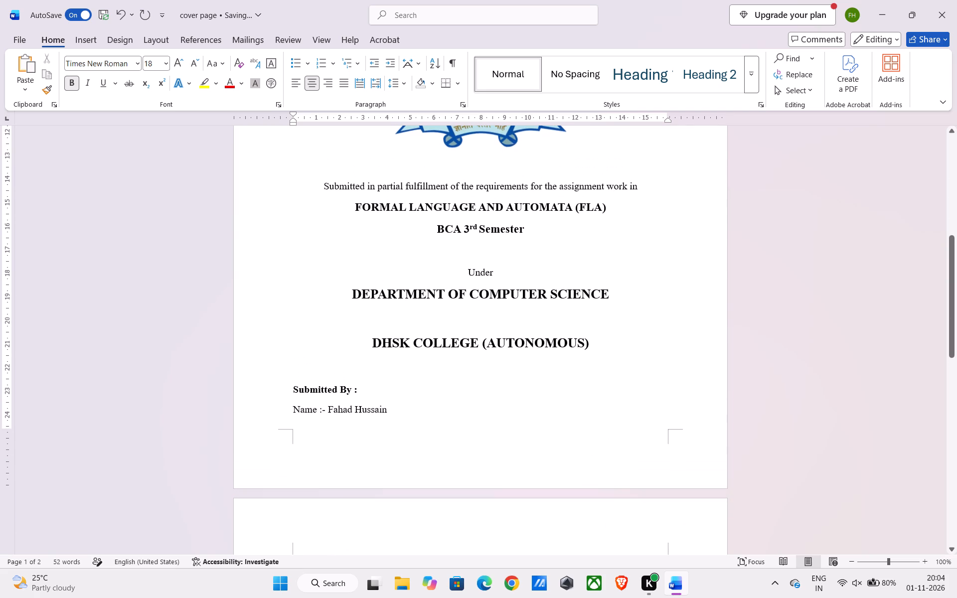
{"action": "left_click", "coordinate": [373, 340]}
{"action": "key", "text": "BackSpace"}
{"action": "scroll", "coordinate": [373, 340], "scroll_direction": "down", "scroll_amount": 1}
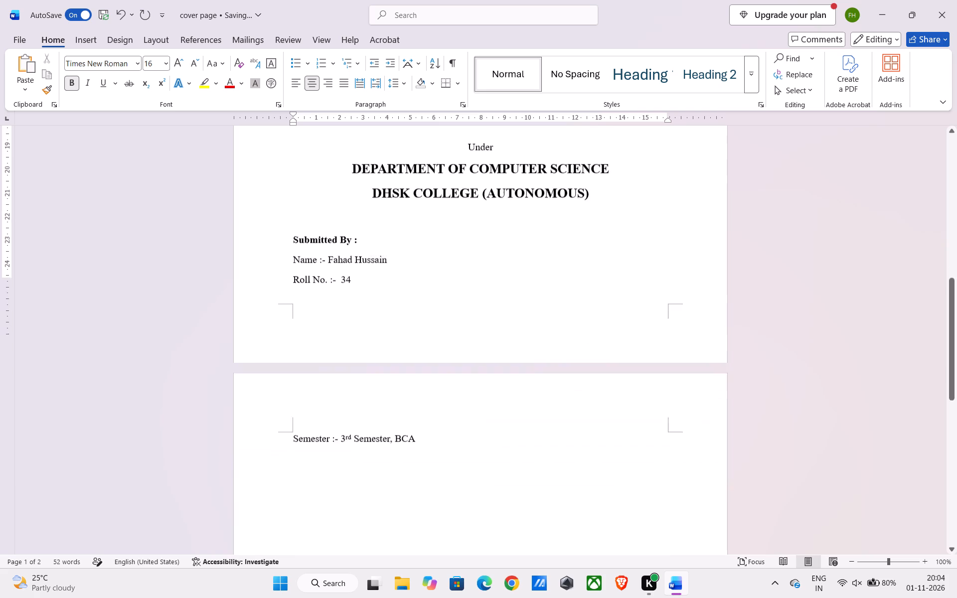
Reduce the gap between the assignment title and the college logo to a single empty line.
{"action": "scroll", "coordinate": [373, 340], "scroll_direction": "down", "scroll_amount": 1}
{"action": "scroll", "coordinate": [373, 340], "scroll_direction": "up", "scroll_amount": 6}
{"action": "left_click", "coordinate": [434, 248]}
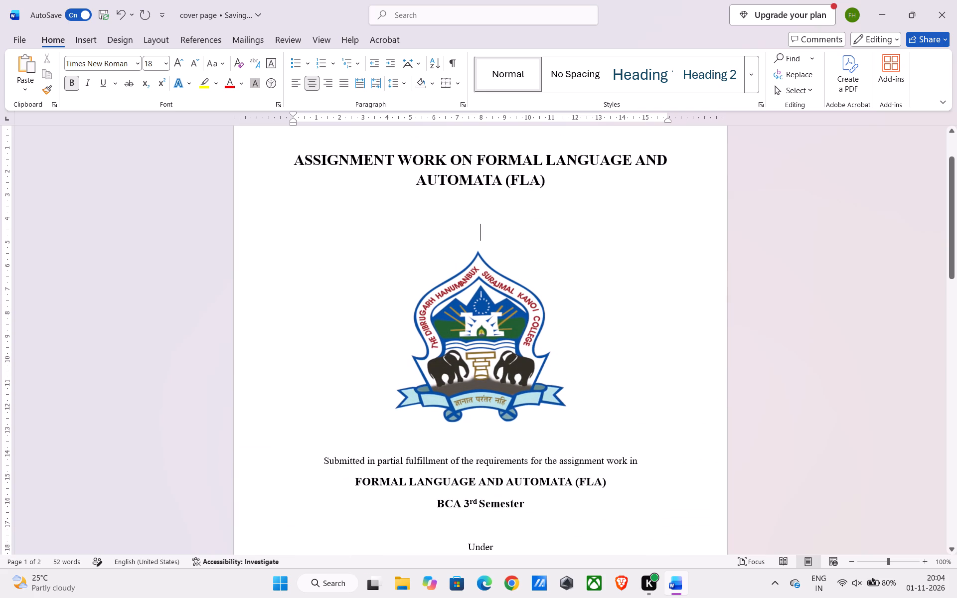
{"action": "key", "text": "BackSpace"}
{"action": "key", "text": "BackSpace"}
{"action": "key", "text": "BackSpace"}
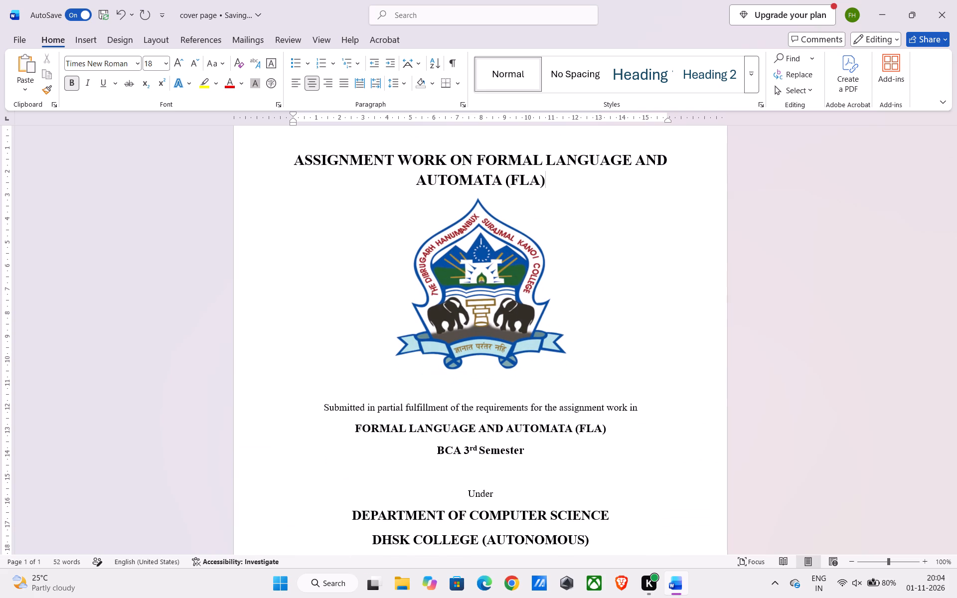
{"action": "key", "text": "Return"}
Add a bold "Submitted To" heading on the "Submitted By :" line, spaced out toward the page's right margin.
{"action": "scroll", "coordinate": [434, 248], "scroll_direction": "down", "scroll_amount": 7}
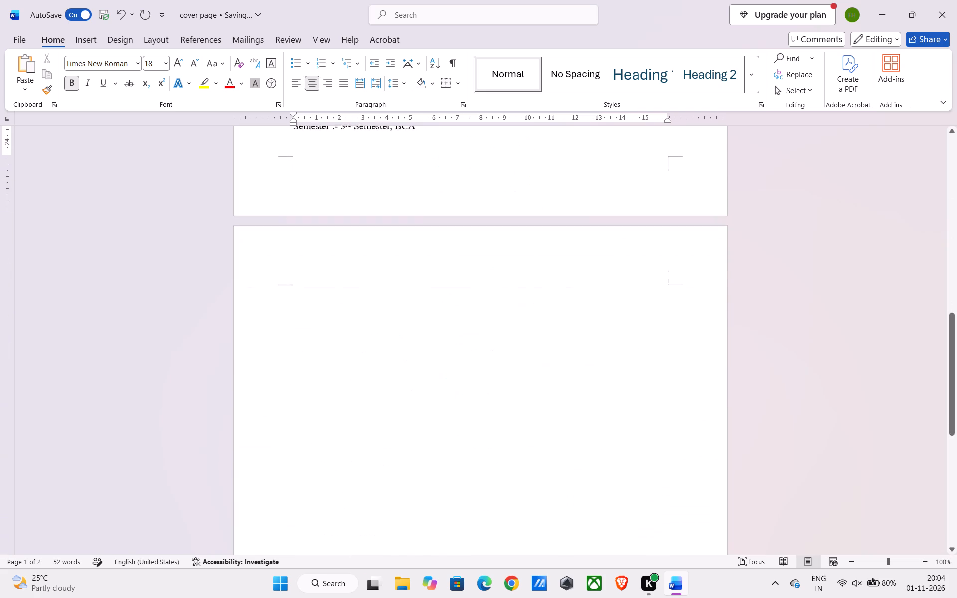
{"action": "scroll", "coordinate": [434, 248], "scroll_direction": "up", "scroll_amount": 2}
{"action": "left_click", "coordinate": [344, 294]}
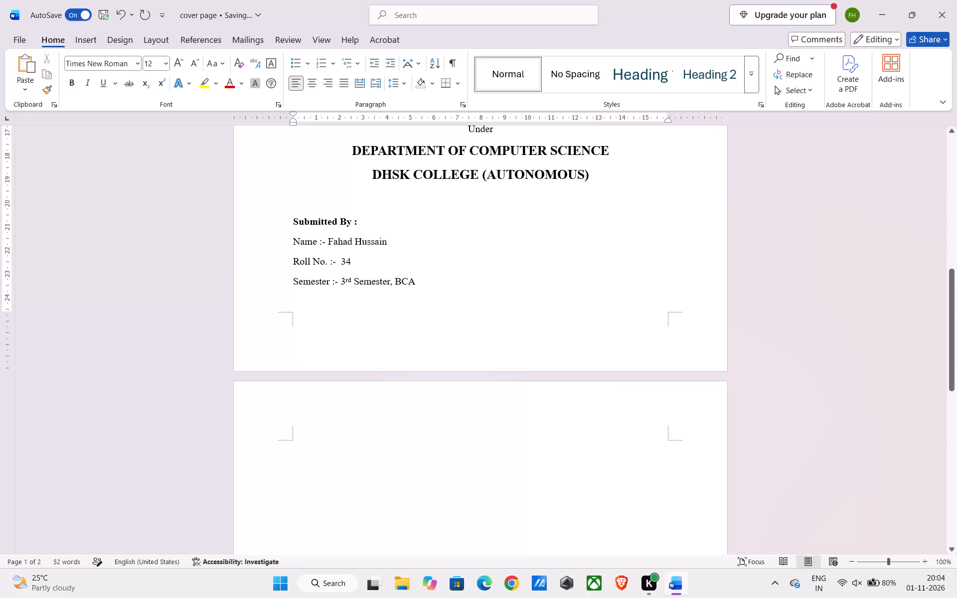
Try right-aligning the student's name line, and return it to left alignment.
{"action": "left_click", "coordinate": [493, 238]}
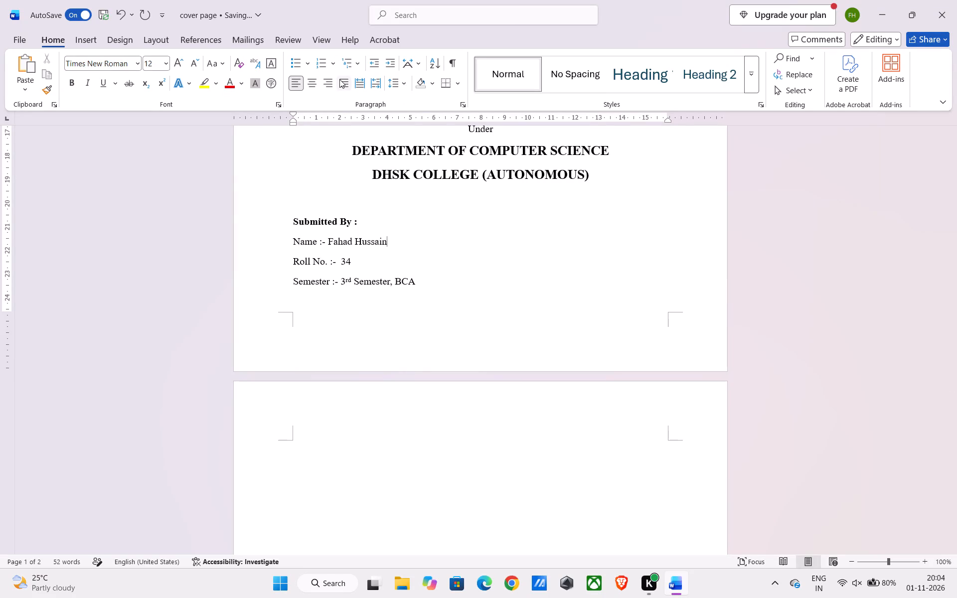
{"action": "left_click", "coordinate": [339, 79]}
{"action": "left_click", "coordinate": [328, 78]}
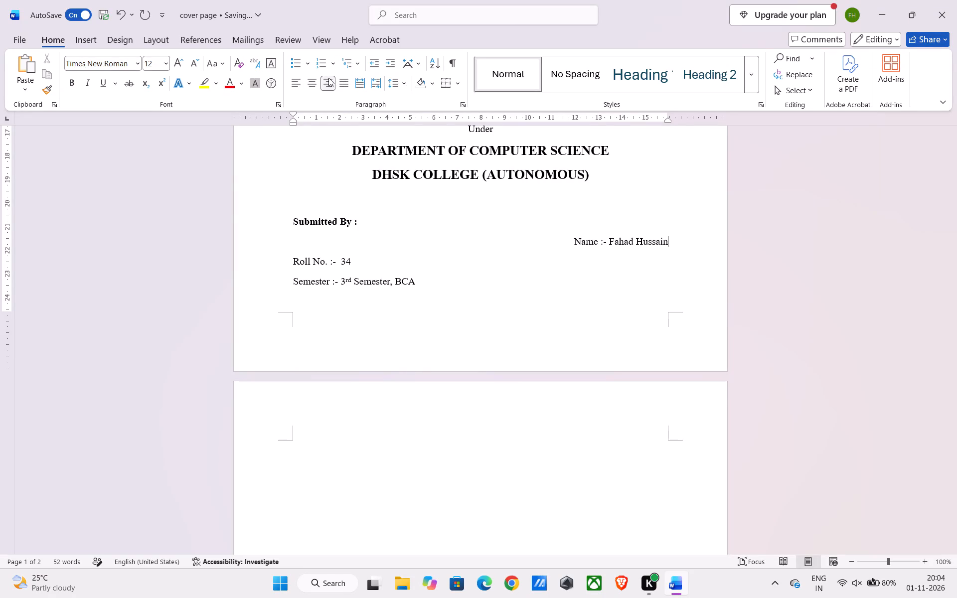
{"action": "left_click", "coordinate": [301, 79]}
Add a bold "Submitted To :" heading on the "Submitted By :" line, spaced well across the page.
{"action": "left_click", "coordinate": [437, 219]}
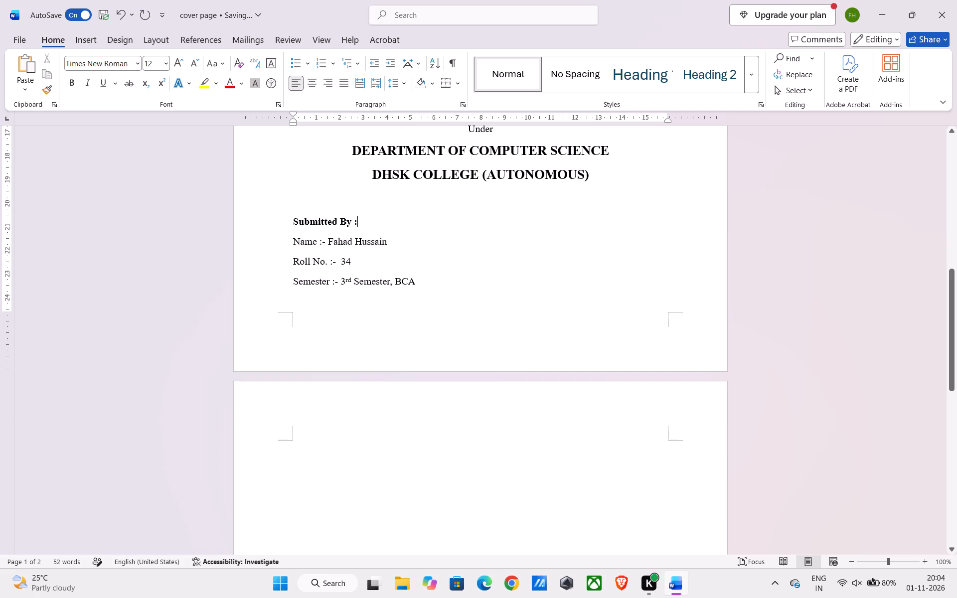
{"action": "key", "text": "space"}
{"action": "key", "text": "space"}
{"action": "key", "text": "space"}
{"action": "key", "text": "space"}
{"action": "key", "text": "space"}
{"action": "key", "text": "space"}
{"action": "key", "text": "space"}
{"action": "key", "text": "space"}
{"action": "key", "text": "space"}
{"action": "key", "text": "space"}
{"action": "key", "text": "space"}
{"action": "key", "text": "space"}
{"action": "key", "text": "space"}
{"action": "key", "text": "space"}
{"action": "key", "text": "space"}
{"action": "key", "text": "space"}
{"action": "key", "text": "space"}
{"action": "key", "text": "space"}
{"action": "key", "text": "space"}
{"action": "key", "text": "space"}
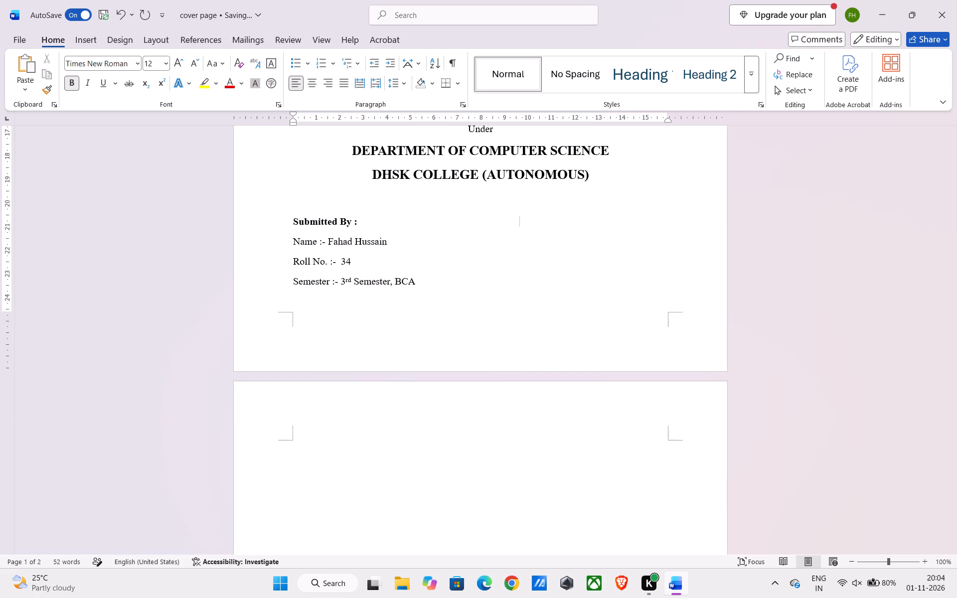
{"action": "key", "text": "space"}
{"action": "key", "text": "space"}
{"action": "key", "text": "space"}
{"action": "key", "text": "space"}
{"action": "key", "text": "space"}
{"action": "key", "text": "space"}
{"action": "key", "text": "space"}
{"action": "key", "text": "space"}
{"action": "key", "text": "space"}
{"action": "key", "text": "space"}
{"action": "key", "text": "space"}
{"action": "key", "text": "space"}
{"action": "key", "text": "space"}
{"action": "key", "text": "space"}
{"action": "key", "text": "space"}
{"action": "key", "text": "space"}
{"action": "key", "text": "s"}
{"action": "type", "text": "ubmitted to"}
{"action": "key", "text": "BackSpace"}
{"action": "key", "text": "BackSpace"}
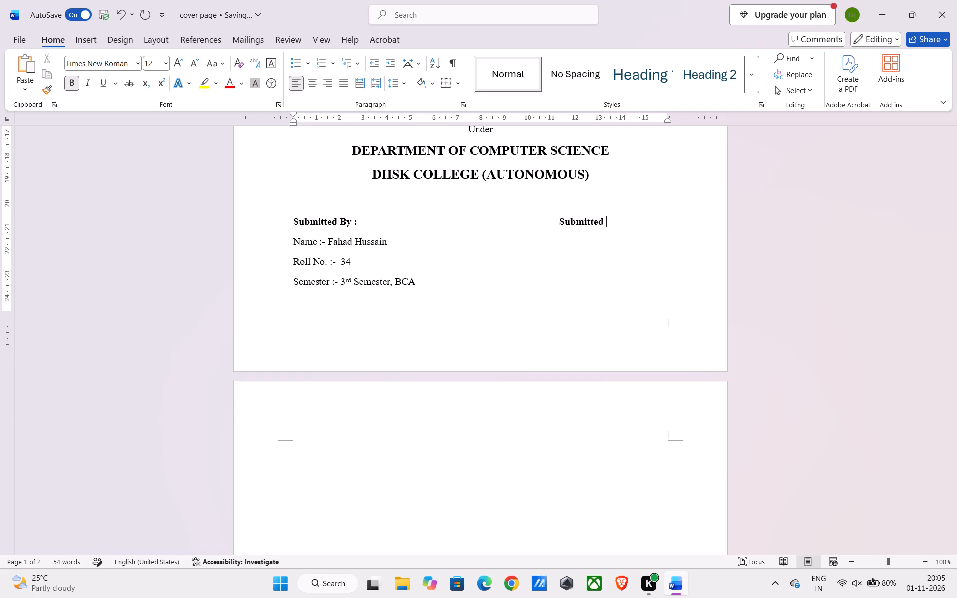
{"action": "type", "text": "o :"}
Widen the gap before "Submitted To :" so the heading ends at the page's right margin on the same line.
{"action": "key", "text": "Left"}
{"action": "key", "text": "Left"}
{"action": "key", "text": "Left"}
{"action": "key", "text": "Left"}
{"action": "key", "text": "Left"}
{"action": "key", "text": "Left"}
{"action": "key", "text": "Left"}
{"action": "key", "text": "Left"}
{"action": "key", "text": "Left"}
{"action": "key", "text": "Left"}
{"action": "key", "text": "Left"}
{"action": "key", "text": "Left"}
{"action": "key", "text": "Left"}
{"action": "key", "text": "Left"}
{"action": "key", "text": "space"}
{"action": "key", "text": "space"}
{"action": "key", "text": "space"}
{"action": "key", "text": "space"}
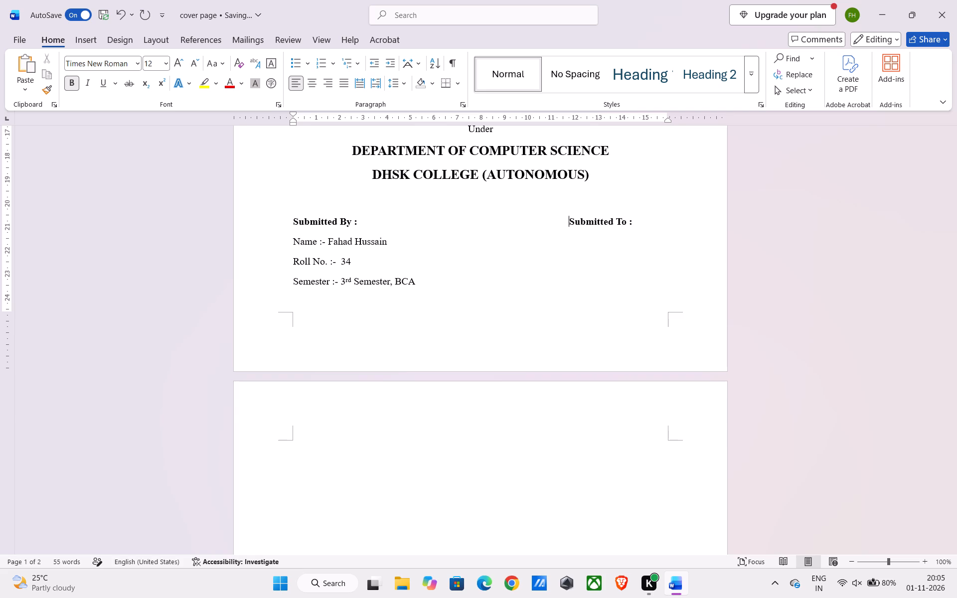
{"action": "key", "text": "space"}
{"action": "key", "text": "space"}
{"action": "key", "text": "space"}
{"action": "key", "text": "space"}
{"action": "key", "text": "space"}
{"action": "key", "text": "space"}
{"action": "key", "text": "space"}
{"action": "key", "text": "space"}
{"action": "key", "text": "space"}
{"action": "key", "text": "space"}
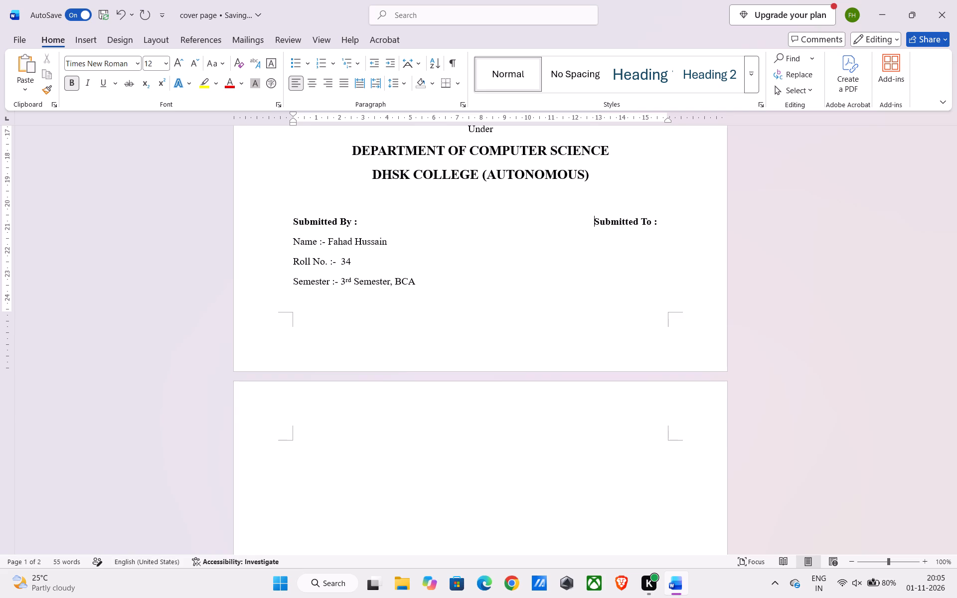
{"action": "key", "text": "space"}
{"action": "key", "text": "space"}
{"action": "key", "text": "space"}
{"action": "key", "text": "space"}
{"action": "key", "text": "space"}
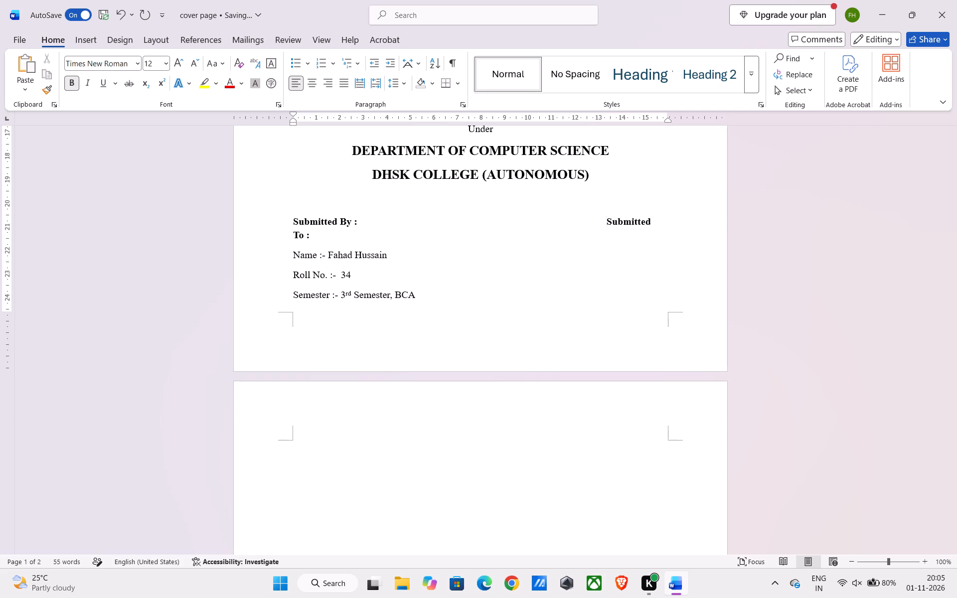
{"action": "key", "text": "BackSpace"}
Remove the colon after the "Submitted To" heading, keeping no extra line below it.
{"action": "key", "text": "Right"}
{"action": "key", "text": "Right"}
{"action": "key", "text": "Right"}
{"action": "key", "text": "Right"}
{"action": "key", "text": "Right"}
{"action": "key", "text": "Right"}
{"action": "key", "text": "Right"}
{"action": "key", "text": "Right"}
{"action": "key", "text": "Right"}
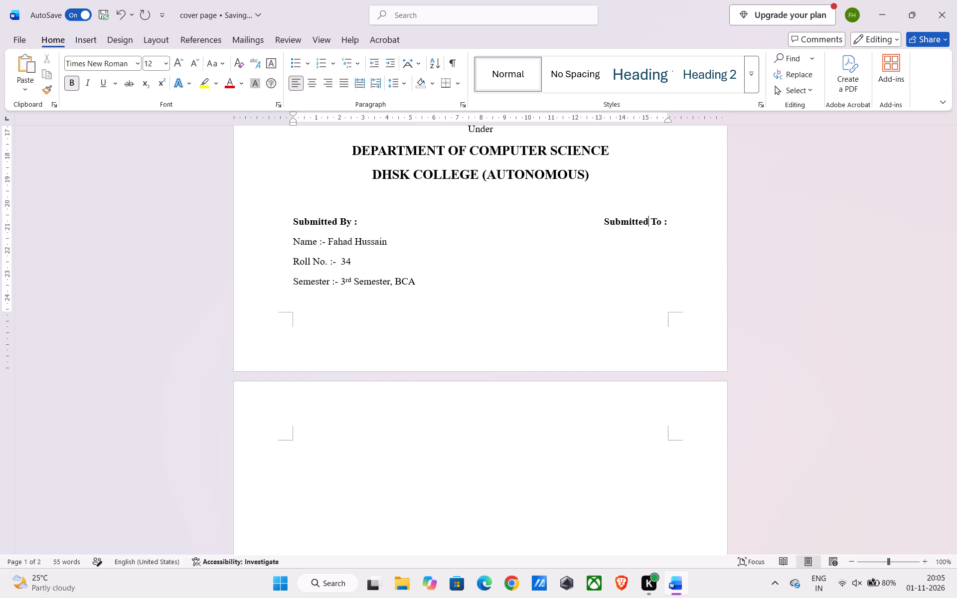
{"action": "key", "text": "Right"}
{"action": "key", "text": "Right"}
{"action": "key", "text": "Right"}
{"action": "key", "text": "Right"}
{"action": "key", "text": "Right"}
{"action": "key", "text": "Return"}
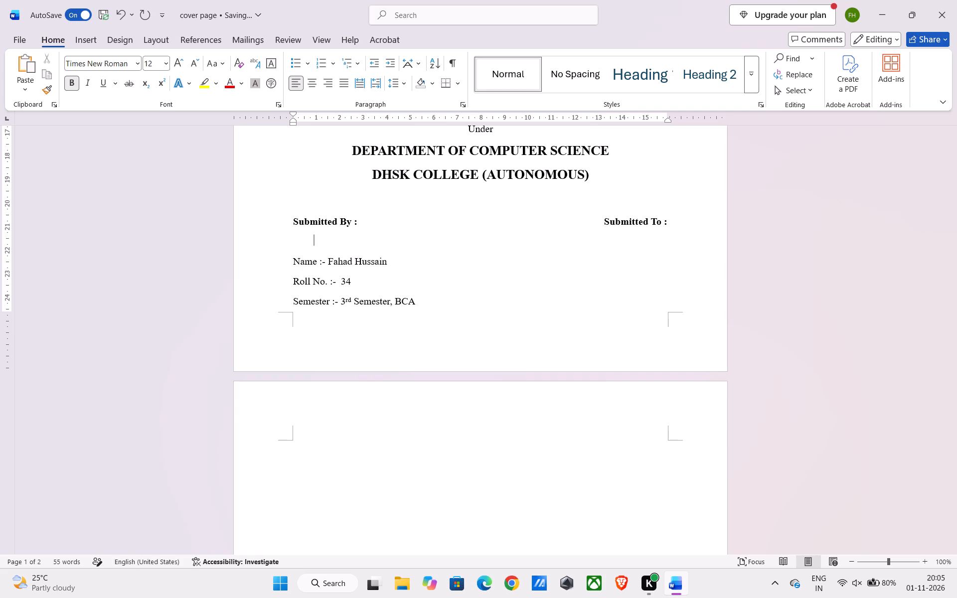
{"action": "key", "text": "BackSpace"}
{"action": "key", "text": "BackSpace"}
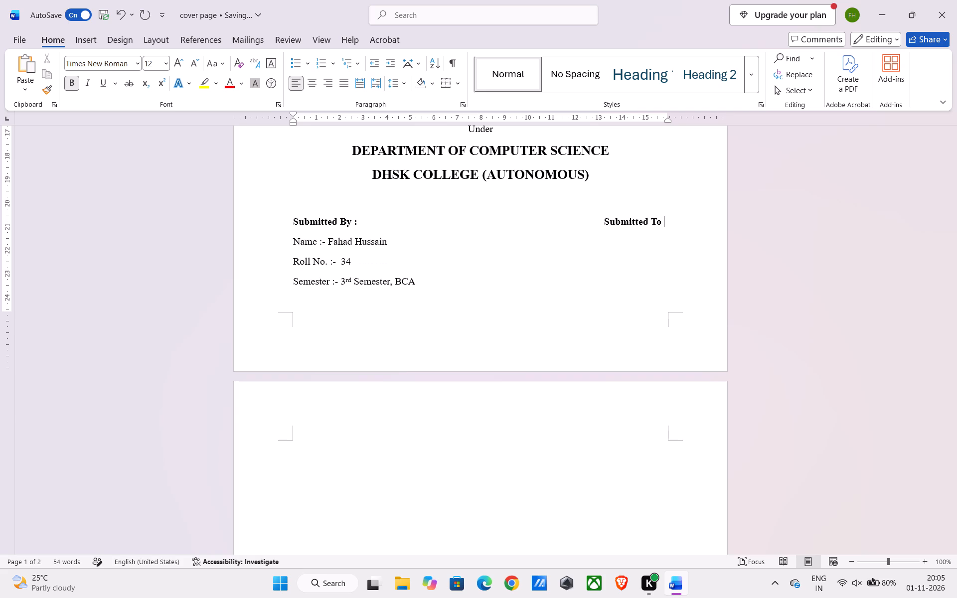
Add the recipient's name on the student's name line, tabbed across to sit beneath the "Submitted To" heading.
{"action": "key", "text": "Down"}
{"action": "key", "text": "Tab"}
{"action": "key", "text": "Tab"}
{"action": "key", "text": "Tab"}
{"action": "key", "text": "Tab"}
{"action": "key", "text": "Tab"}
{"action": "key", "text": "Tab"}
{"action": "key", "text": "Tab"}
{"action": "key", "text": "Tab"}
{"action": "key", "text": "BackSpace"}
Write the teacher's first name under "Submitted To" on the student's name line, aligned with the start of that heading.
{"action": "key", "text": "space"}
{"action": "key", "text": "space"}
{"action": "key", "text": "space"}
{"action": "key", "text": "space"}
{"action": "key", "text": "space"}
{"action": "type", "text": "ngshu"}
Remove four spaces in front of the teacher's name to shift it slightly toward the student's name.
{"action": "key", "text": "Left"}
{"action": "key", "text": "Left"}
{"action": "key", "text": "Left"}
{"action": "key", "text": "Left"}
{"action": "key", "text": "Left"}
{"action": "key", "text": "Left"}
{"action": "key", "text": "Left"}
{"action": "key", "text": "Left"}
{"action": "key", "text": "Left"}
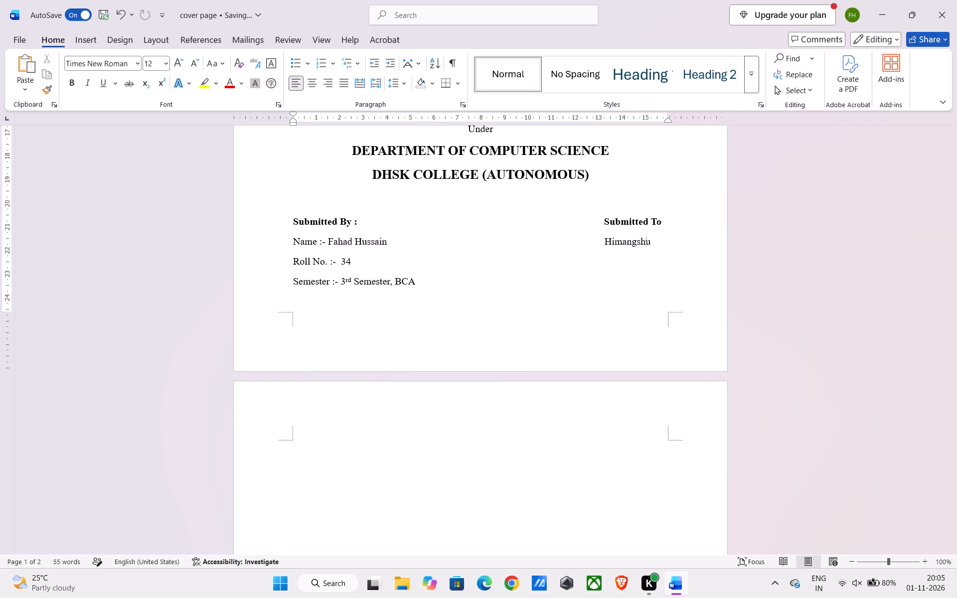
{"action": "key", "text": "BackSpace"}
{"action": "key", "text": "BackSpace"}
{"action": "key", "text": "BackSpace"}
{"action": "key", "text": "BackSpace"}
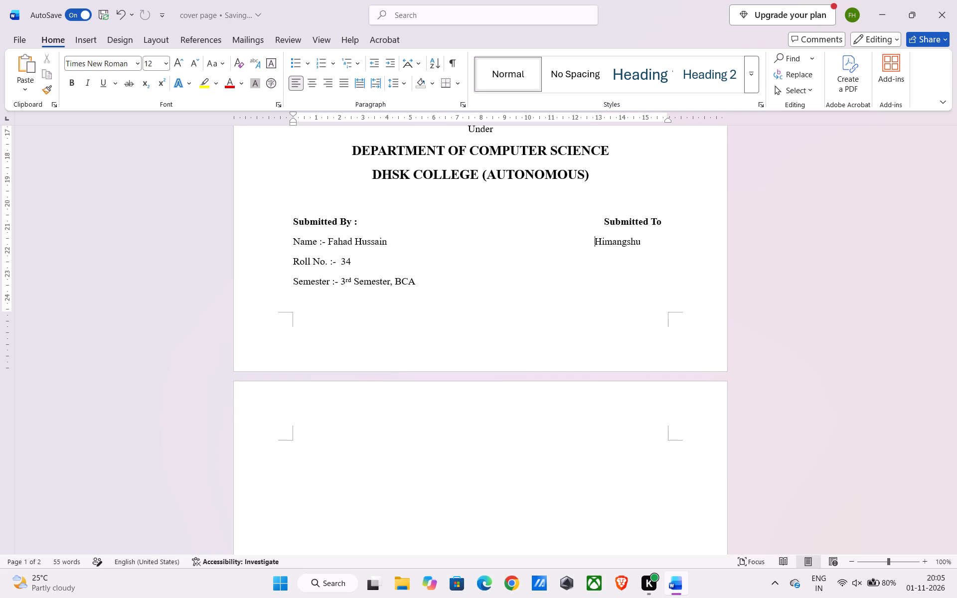
Replace part of the gap before the teacher's name with twelve single spaces, starting it slightly before the "Submitted To" heading.
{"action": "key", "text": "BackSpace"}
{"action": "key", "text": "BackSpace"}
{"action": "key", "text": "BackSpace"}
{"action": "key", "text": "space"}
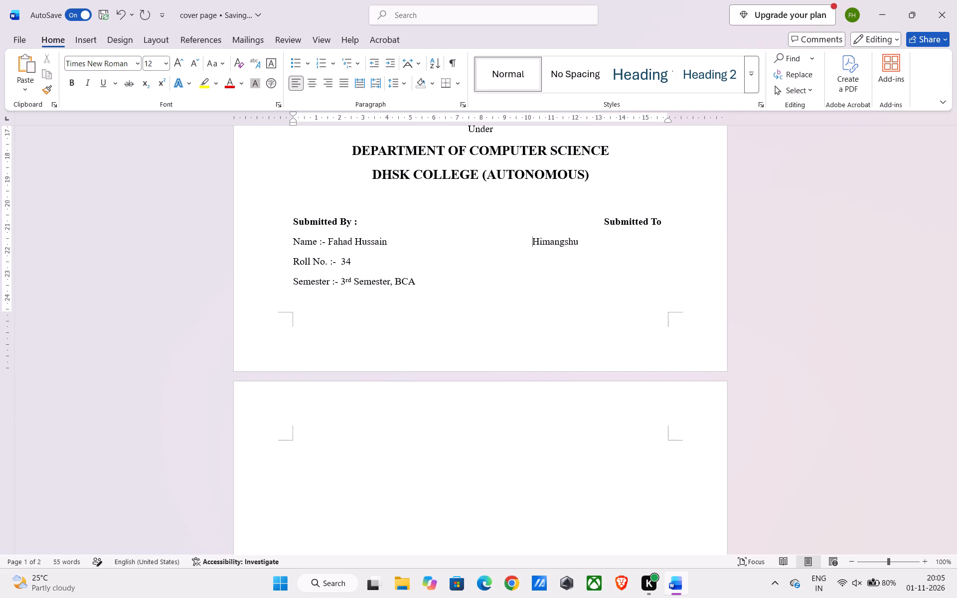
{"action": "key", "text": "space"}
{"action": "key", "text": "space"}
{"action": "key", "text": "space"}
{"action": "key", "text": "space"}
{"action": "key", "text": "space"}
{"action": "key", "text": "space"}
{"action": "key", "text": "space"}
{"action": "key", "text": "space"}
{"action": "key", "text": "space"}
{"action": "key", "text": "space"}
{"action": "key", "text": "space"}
Add "Sir" after the teacher's first name.
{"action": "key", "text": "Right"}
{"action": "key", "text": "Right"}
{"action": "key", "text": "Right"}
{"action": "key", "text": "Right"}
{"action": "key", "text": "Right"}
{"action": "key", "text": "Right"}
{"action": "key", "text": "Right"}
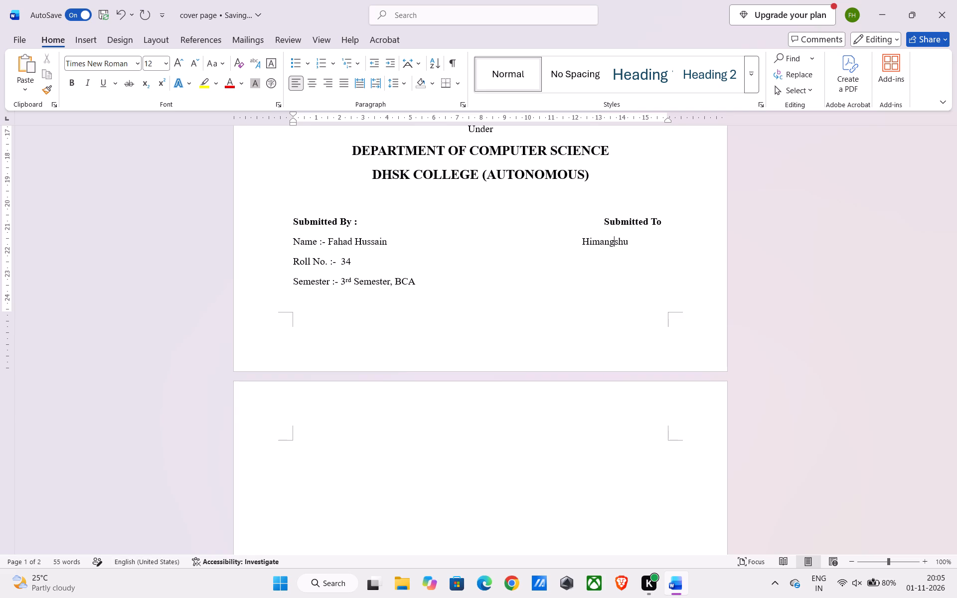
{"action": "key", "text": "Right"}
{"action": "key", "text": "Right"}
{"action": "type", "text": "ir"}
Insert seven spaces before the teacher's name to bring it directly beneath the "Submitted To" heading.
{"action": "key", "text": "Left"}
{"action": "key", "text": "Left"}
{"action": "key", "text": "Left"}
{"action": "key", "text": "Left"}
{"action": "key", "text": "Left"}
{"action": "key", "text": "Left"}
{"action": "key", "text": "Left"}
{"action": "key", "text": "Left"}
{"action": "key", "text": "Left"}
{"action": "key", "text": "Left"}
{"action": "key", "text": "Left"}
{"action": "key", "text": "Left"}
{"action": "key", "text": "Left"}
{"action": "key", "text": "Left"}
{"action": "key", "text": "Left"}
{"action": "key", "text": "Right"}
{"action": "key", "text": "Right"}
{"action": "key", "text": "space"}
{"action": "key", "text": "space"}
{"action": "key", "text": "space"}
{"action": "key", "text": "space"}
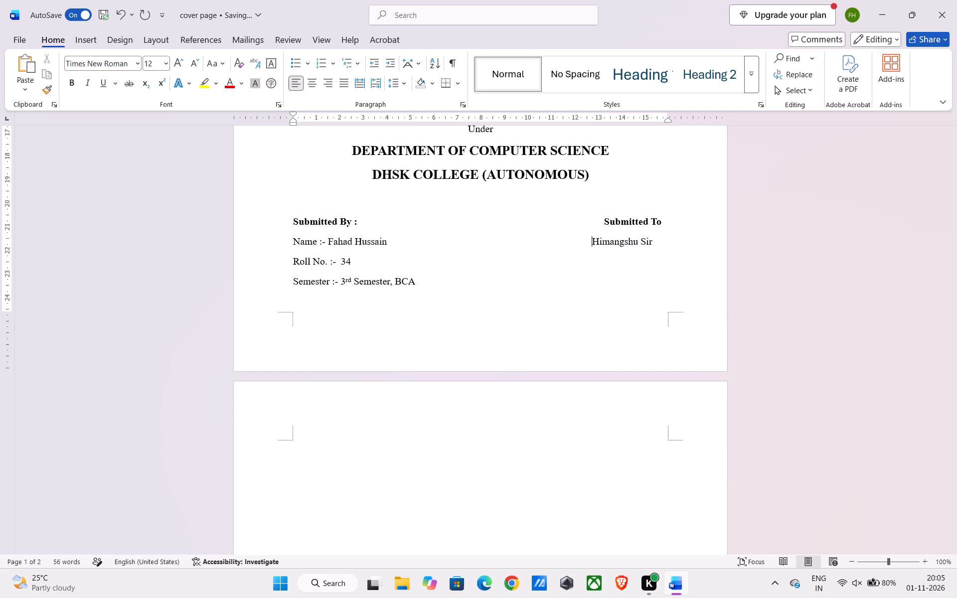
{"action": "key", "text": "space"}
{"action": "key", "text": "space"}
{"action": "key", "text": "space"}
Remove one space in front of the "Submitted To" heading.
{"action": "key", "text": "Up"}
{"action": "key", "text": "Right"}
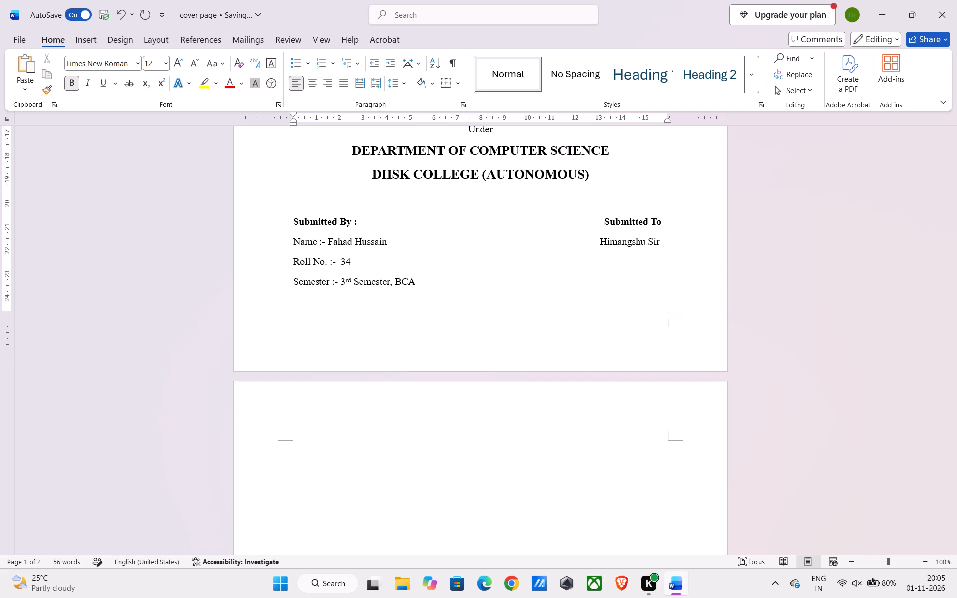
{"action": "key", "text": "Right"}
{"action": "key", "text": "BackSpace"}
Add a colon preceded by a space after "Submitted To", matching the "Submitted By :" heading.
{"action": "key", "text": "Right"}
{"action": "key", "text": "Right"}
{"action": "key", "text": "Right"}
{"action": "key", "text": "Right"}
{"action": "key", "text": "Right"}
{"action": "key", "text": "Right"}
{"action": "key", "text": "Right"}
{"action": "key", "text": "Right"}
{"action": "key", "text": "Right"}
{"action": "key", "text": "Right"}
{"action": "key", "text": "Right"}
{"action": "key", "text": "Right"}
{"action": "key", "text": "shift+colon"}
{"action": "key", "text": "Left"}
{"action": "key", "text": "space"}
Shift the teacher's name one space further toward the page's outer margin, aligning its start with "Submitted To :".
{"action": "key", "text": "Down"}
{"action": "key", "text": "Left"}
{"action": "key", "text": "Left"}
{"action": "key", "text": "Left"}
{"action": "key", "text": "Left"}
{"action": "key", "text": "Left"}
{"action": "key", "text": "Left"}
{"action": "key", "text": "Left"}
{"action": "key", "text": "Left"}
{"action": "key", "text": "Left"}
{"action": "key", "text": "Left"}
{"action": "key", "text": "Left"}
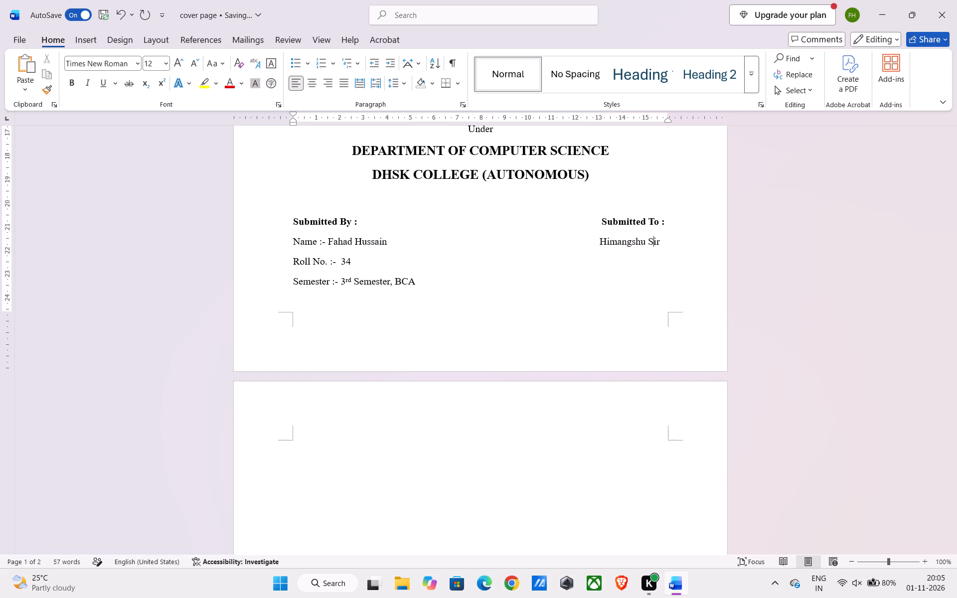
{"action": "key", "text": "Left"}
{"action": "key", "text": "Left"}
{"action": "key", "text": "space"}
{"action": "key", "text": "space"}
{"action": "key", "text": "space"}
{"action": "key", "text": "space"}
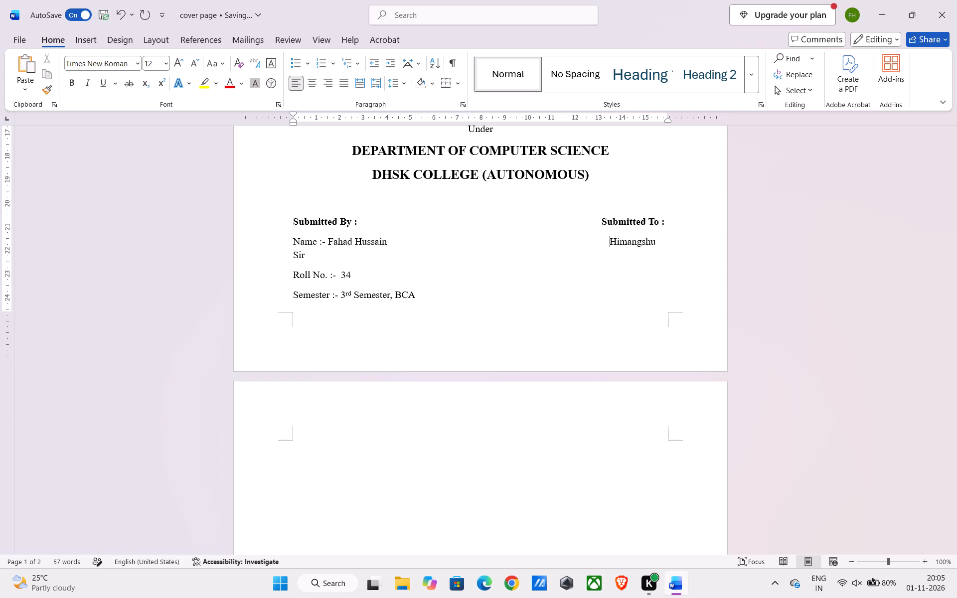
{"action": "key", "text": "BackSpace"}
{"action": "key", "text": "BackSpace"}
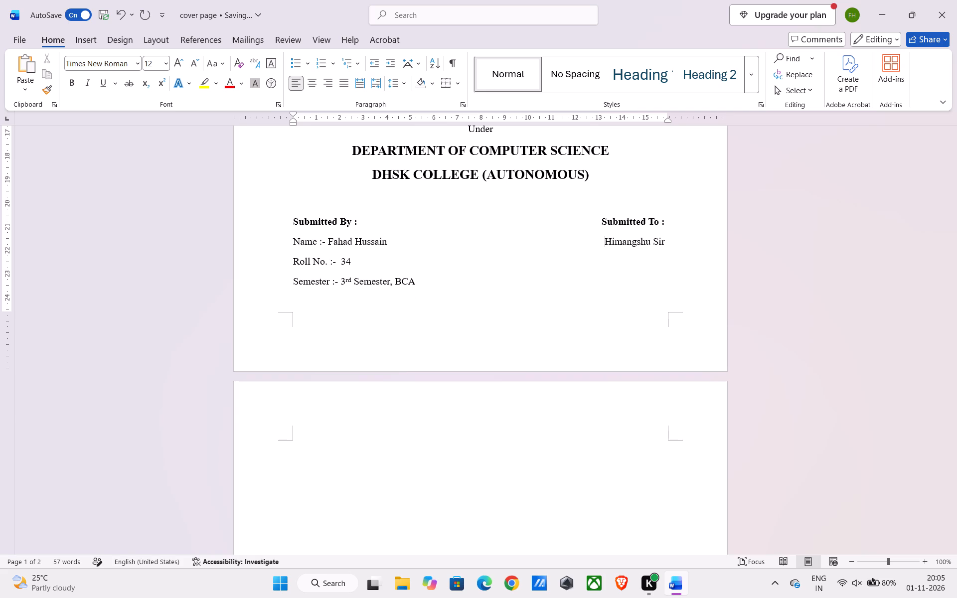
{"action": "key", "text": "BackSpace"}
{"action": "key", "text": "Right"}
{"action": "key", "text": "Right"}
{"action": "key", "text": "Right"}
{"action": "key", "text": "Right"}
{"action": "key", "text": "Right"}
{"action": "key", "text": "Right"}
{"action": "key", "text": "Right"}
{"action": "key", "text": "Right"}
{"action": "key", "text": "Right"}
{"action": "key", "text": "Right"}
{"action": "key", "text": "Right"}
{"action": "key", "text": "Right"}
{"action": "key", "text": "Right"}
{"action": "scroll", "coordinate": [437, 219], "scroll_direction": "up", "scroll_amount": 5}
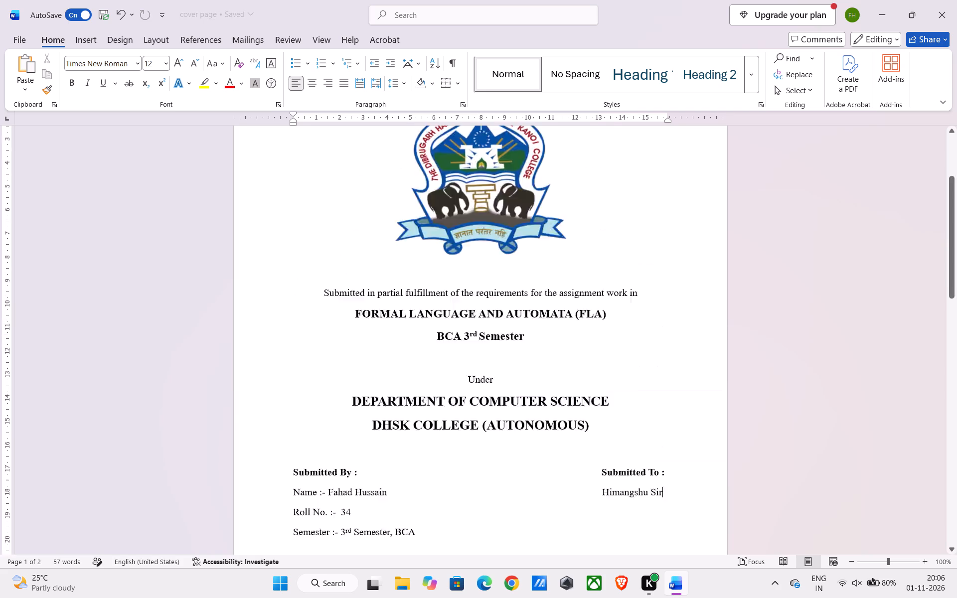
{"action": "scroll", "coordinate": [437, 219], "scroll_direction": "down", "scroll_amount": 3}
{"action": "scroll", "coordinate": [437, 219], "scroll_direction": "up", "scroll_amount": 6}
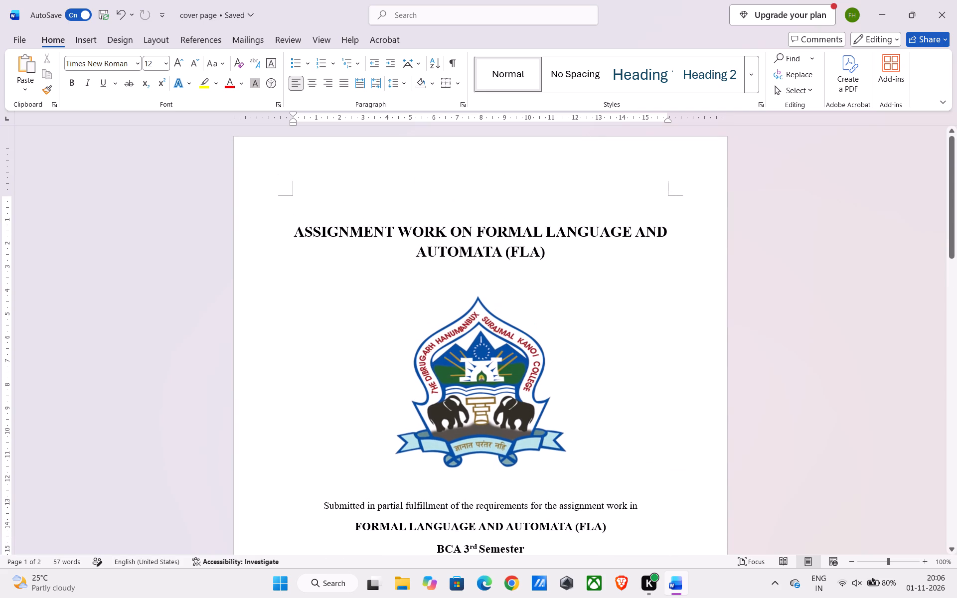
Save the cover page document.
{"action": "key", "text": "ctrl+s"}
{"action": "key", "text": "ctrl+s"}
{"action": "key", "text": "ctrl+s"}
{"action": "key", "text": "ctrl+s"}
Delete the empty paragraphs after the Semester line to remove the blank second page.
{"action": "scroll", "coordinate": [437, 219], "scroll_direction": "down", "scroll_amount": 1}
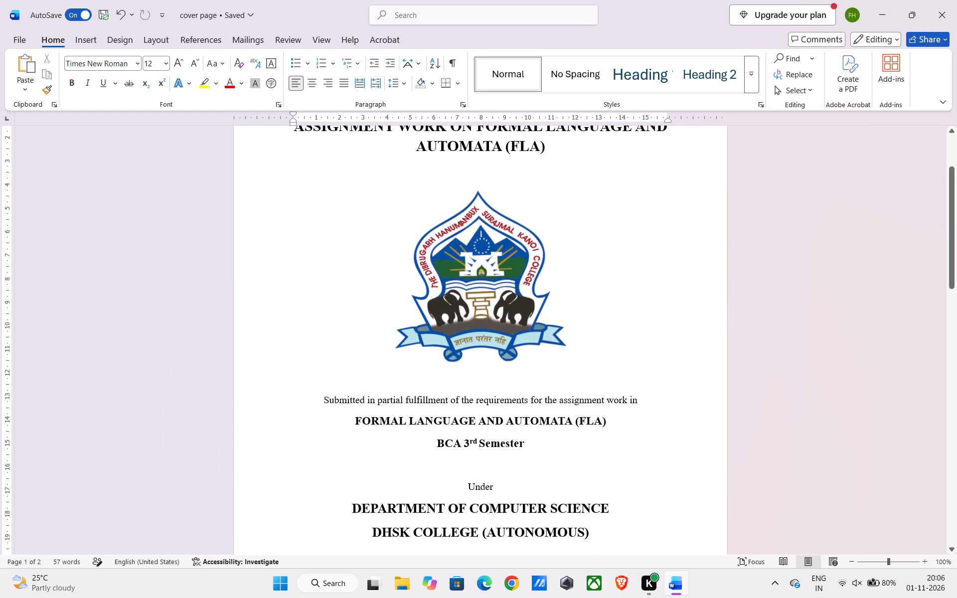
{"action": "scroll", "coordinate": [437, 219], "scroll_direction": "down", "scroll_amount": 3}
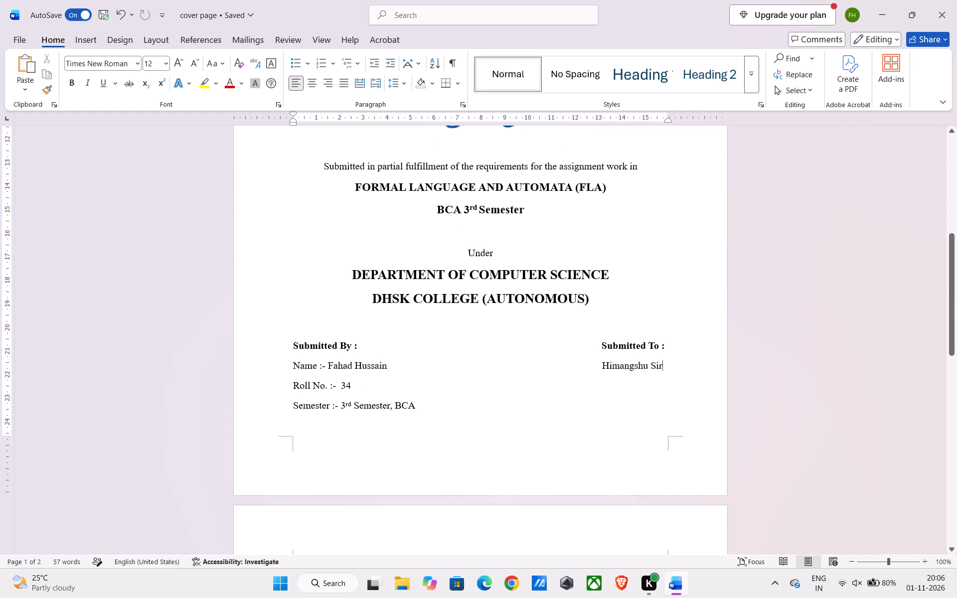
{"action": "scroll", "coordinate": [416, 472], "scroll_direction": "down", "scroll_amount": 3}
{"action": "left_click", "coordinate": [416, 472]}
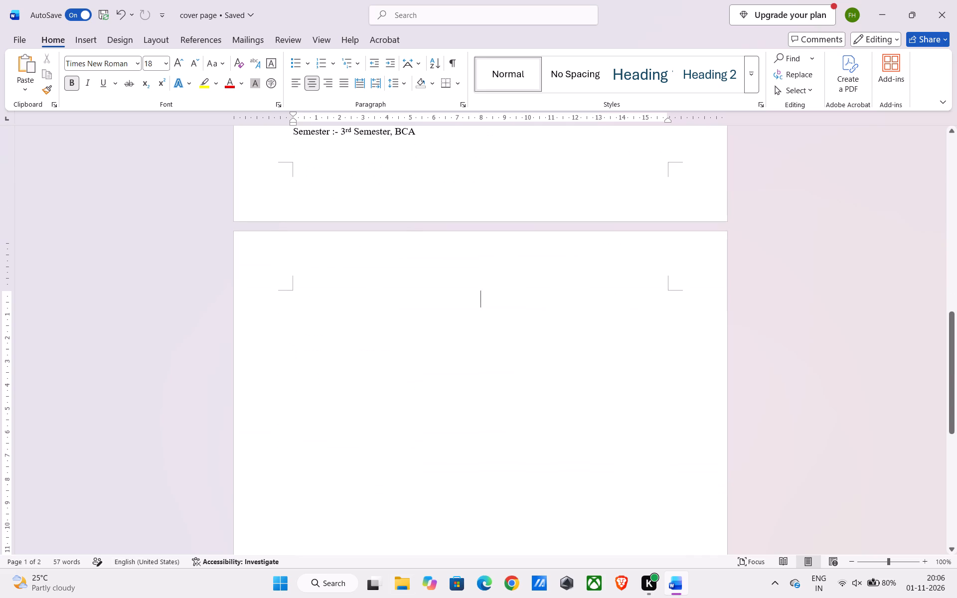
{"action": "key", "text": "BackSpace"}
{"action": "key", "text": "BackSpace"}
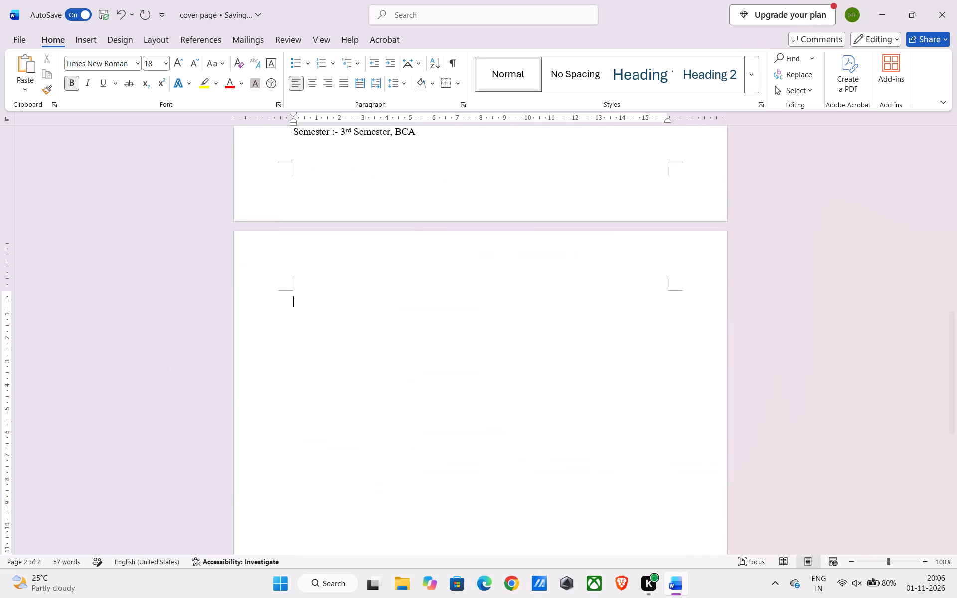
{"action": "key", "text": "BackSpace"}
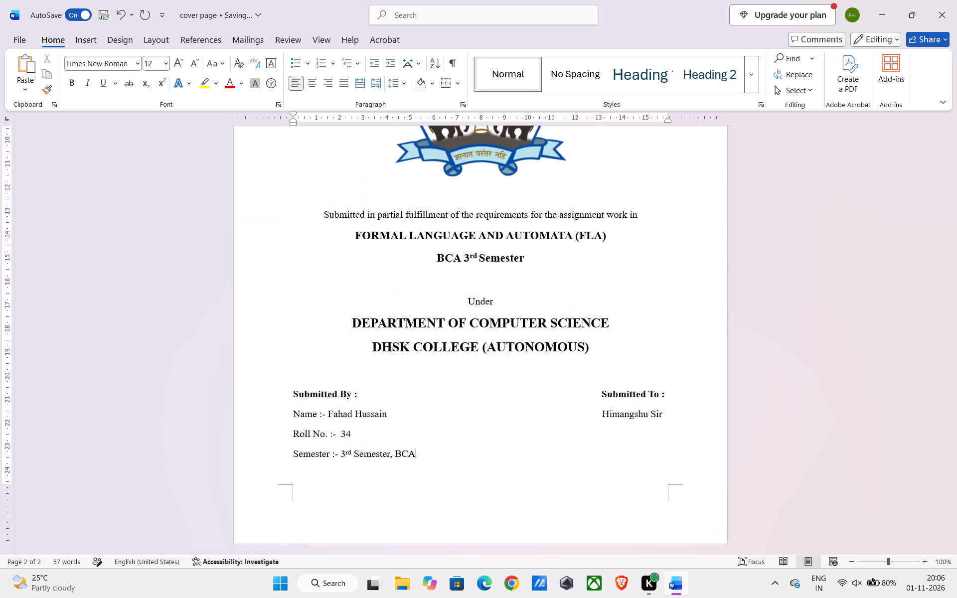
Look over the cover page down to its end to check the layout and page extent.
{"action": "scroll", "coordinate": [416, 472], "scroll_direction": "up", "scroll_amount": 5}
{"action": "scroll", "coordinate": [416, 472], "scroll_direction": "down", "scroll_amount": 18}
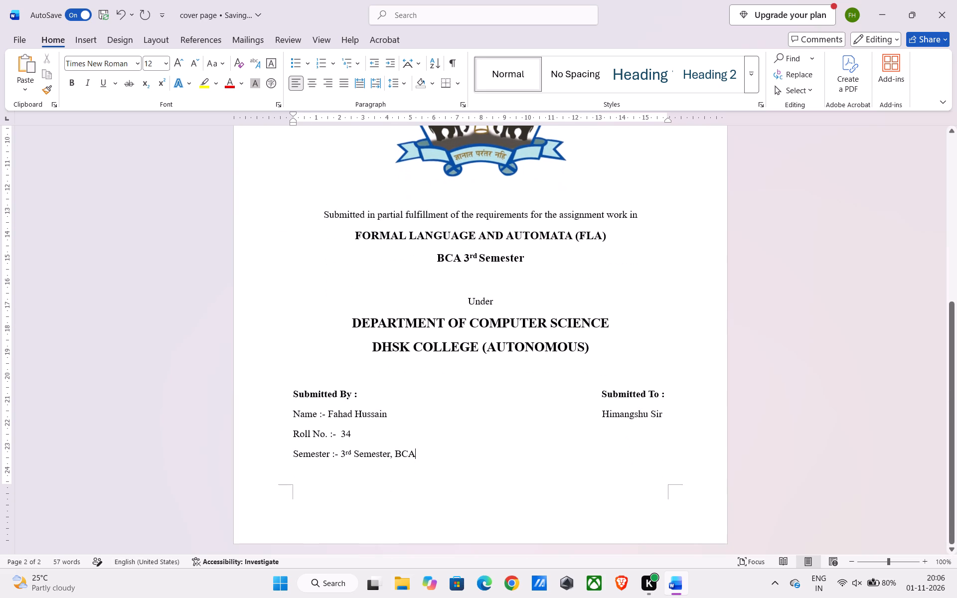
{"action": "scroll", "coordinate": [416, 472], "scroll_direction": "down", "scroll_amount": 5}
{"action": "scroll", "coordinate": [416, 472], "scroll_direction": "up", "scroll_amount": 15}
{"action": "scroll", "coordinate": [416, 472], "scroll_direction": "down", "scroll_amount": 19}
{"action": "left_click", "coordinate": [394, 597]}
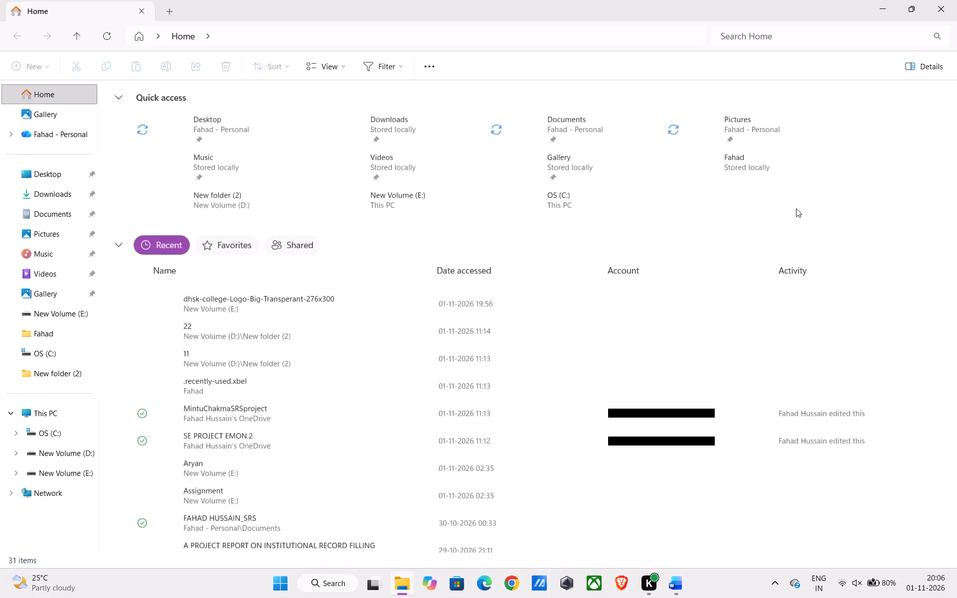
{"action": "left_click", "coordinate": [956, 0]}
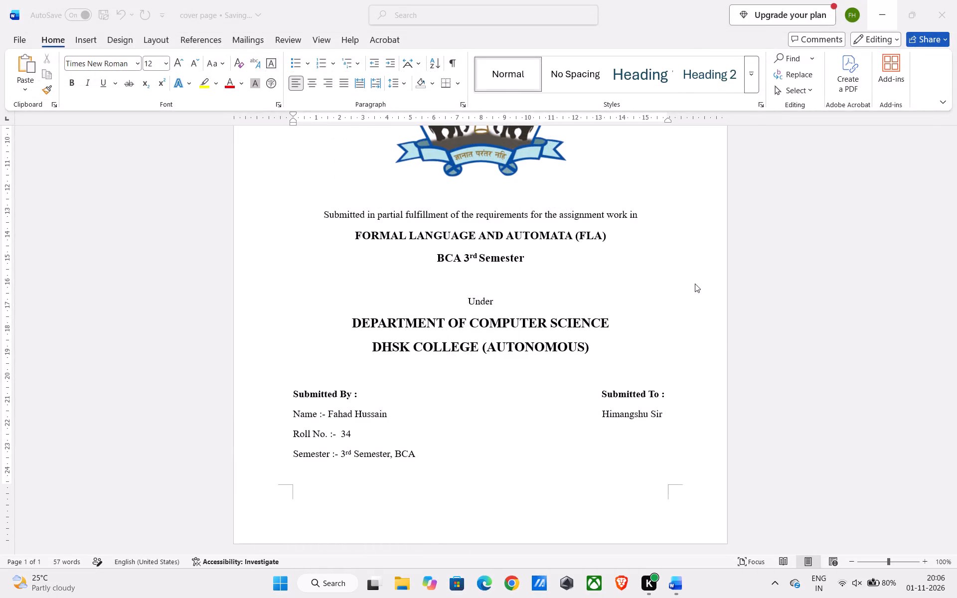
Save the one-page cover page document.
{"action": "key", "text": "ctrl+s"}
{"action": "left_click", "coordinate": [521, 334]}
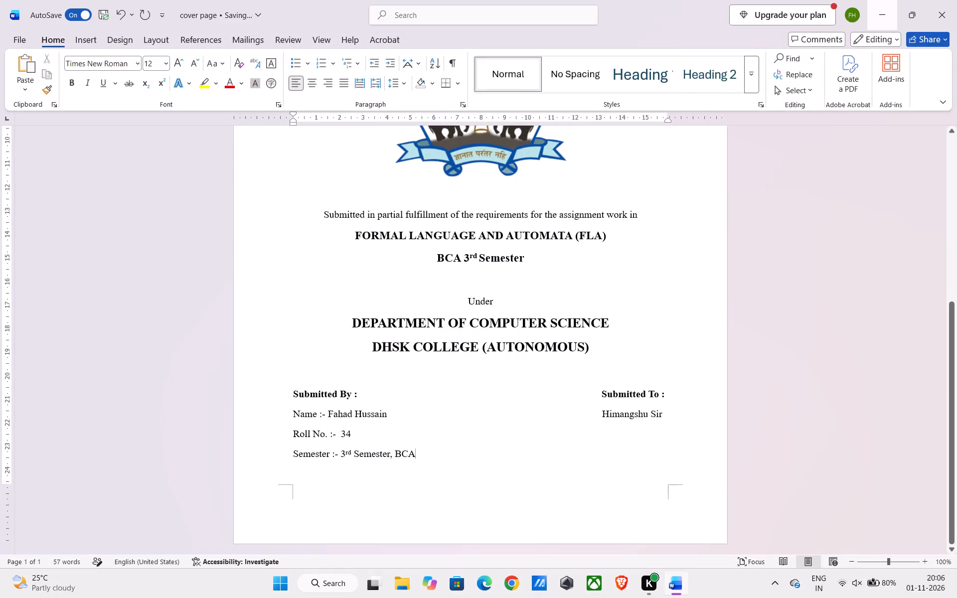
{"action": "key", "text": "ctrl+s"}
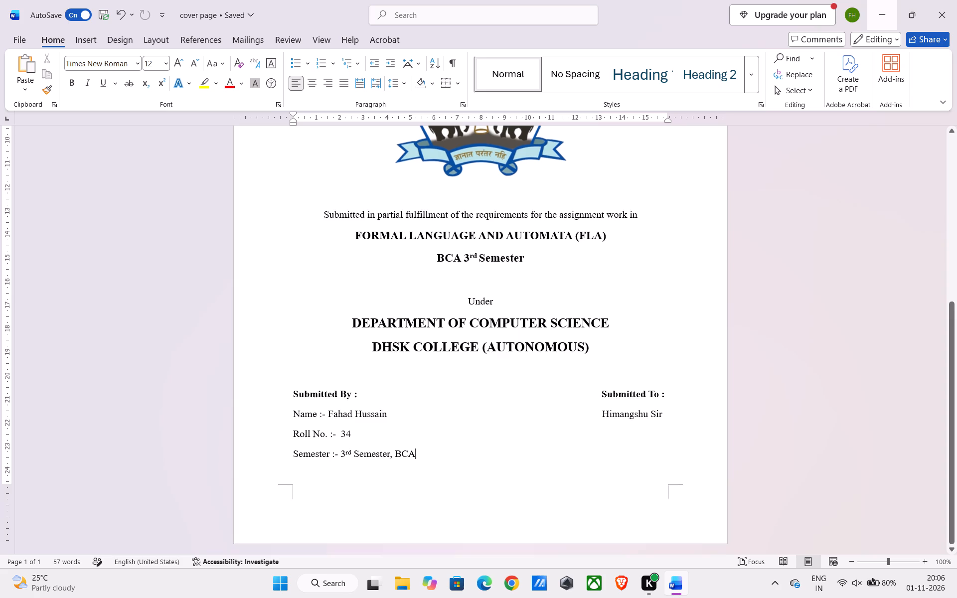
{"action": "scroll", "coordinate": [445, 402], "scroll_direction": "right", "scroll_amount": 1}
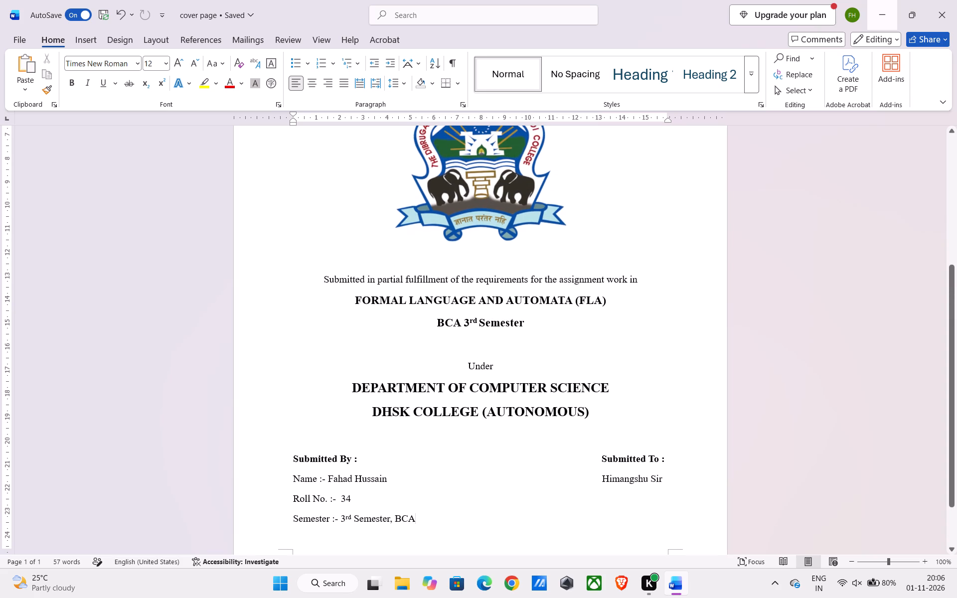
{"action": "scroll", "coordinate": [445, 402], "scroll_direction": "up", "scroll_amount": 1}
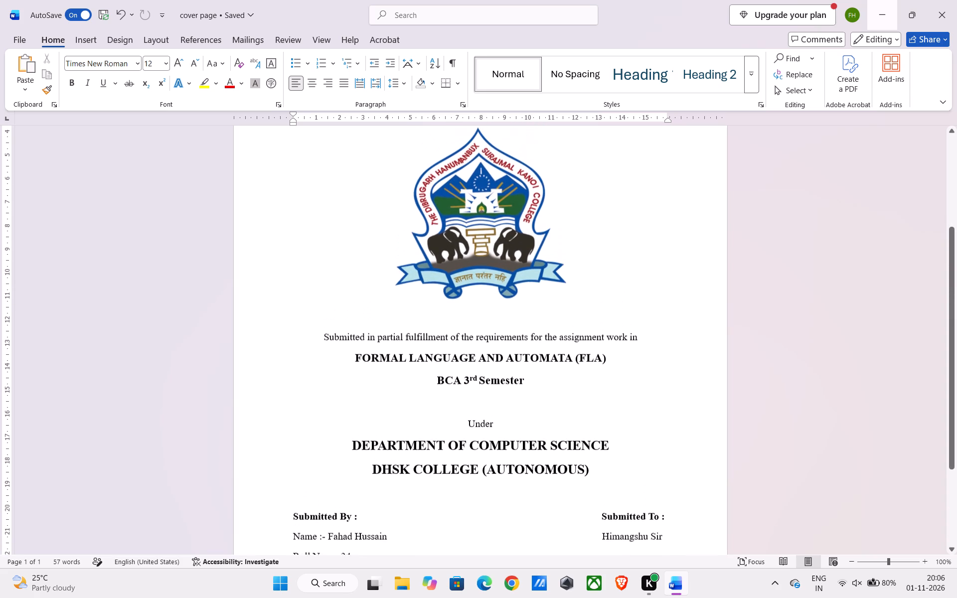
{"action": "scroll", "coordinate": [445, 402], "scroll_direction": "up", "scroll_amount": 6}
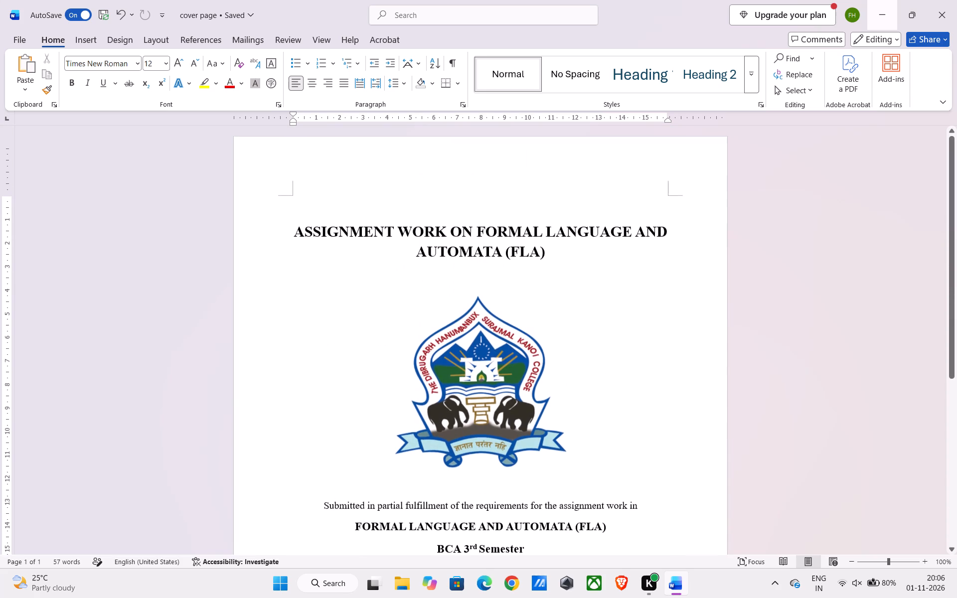